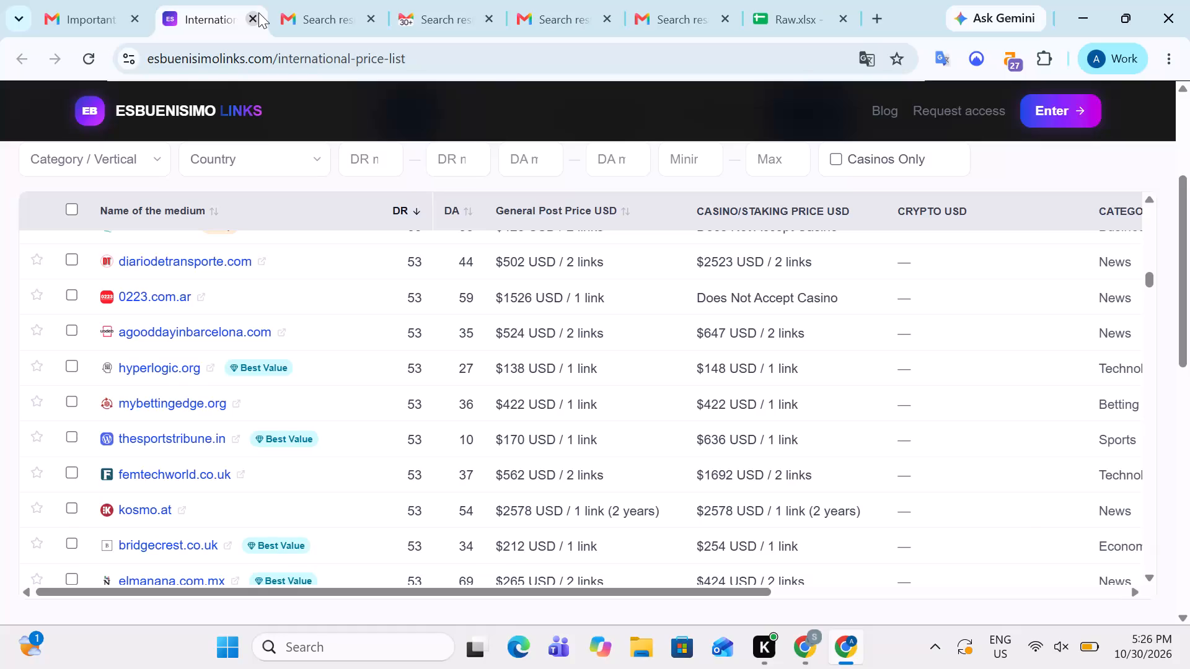
Close the ESBUENISIMO LINKS international price list page.
{"action": "left_click", "coordinate": [258, 12]}
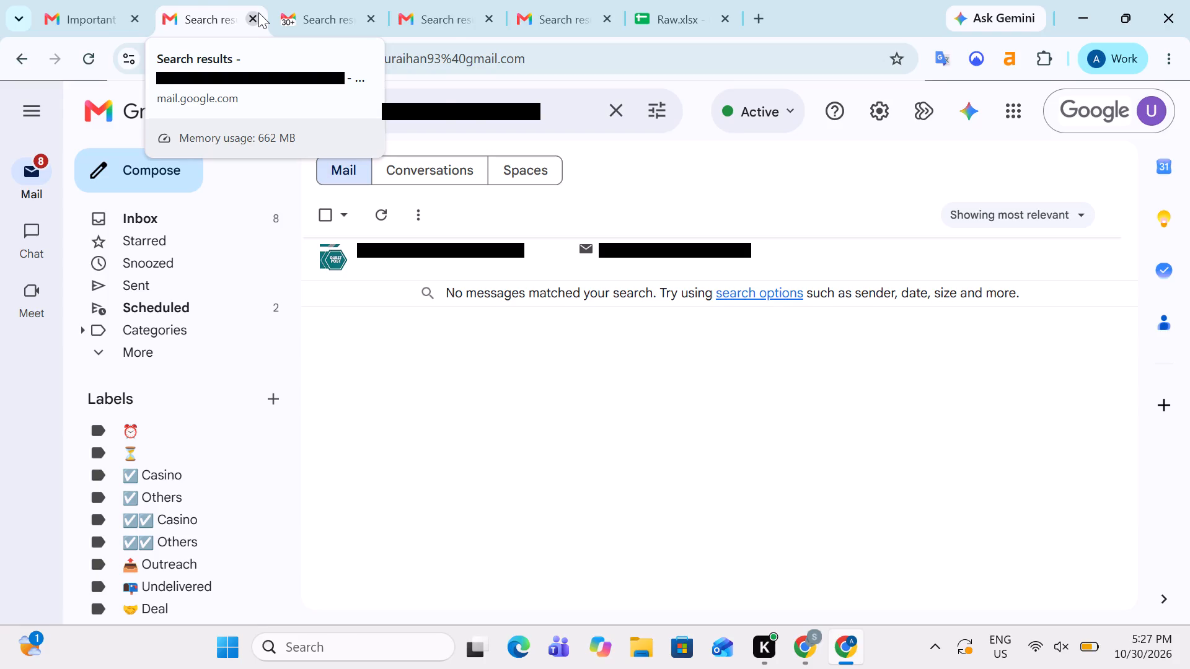
Switch to the Raw.xlsx spreadsheet and review row 15 of the Full List sheet, ending at its Website entry.
{"action": "left_click", "coordinate": [702, 0]}
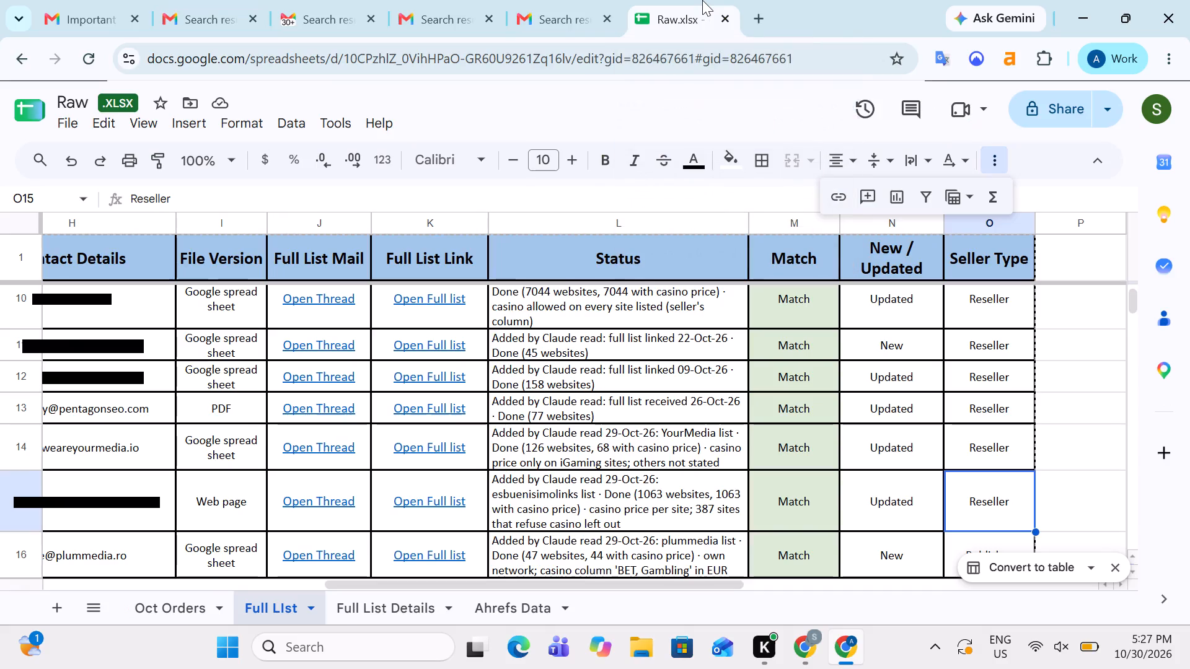
{"action": "key", "text": "Left"}
{"action": "key", "text": "Left"}
{"action": "key", "text": "Left"}
{"action": "key", "text": "Left"}
{"action": "key", "text": "Left"}
{"action": "key", "text": "Left"}
{"action": "key", "text": "Left"}
{"action": "key", "text": "Left"}
{"action": "key", "text": "Left"}
{"action": "key", "text": "Left"}
{"action": "key", "text": "Left"}
{"action": "key", "text": "Left"}
{"action": "key", "text": "Left"}
{"action": "key", "text": "Left"}
{"action": "key", "text": "Left"}
{"action": "key", "text": "Left"}
{"action": "key", "text": "Left"}
{"action": "key", "text": "Left"}
{"action": "key", "text": "Left"}
{"action": "key", "text": "Left"}
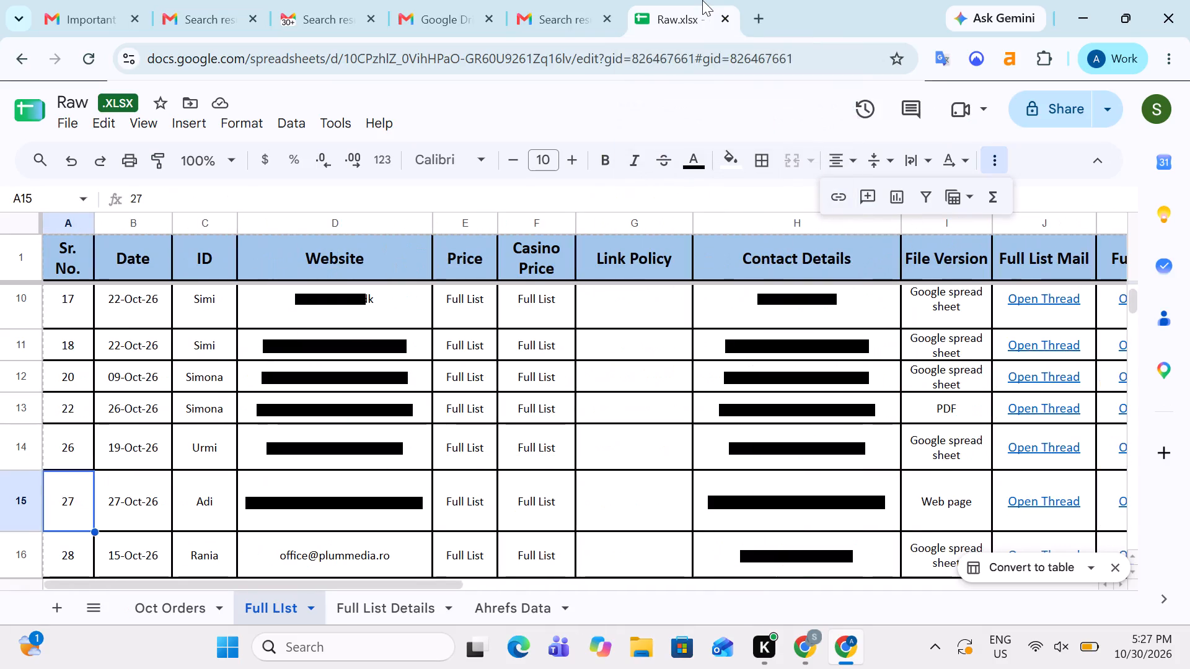
{"action": "key", "text": "Right"}
{"action": "key", "text": "Right"}
{"action": "key", "text": "Right"}
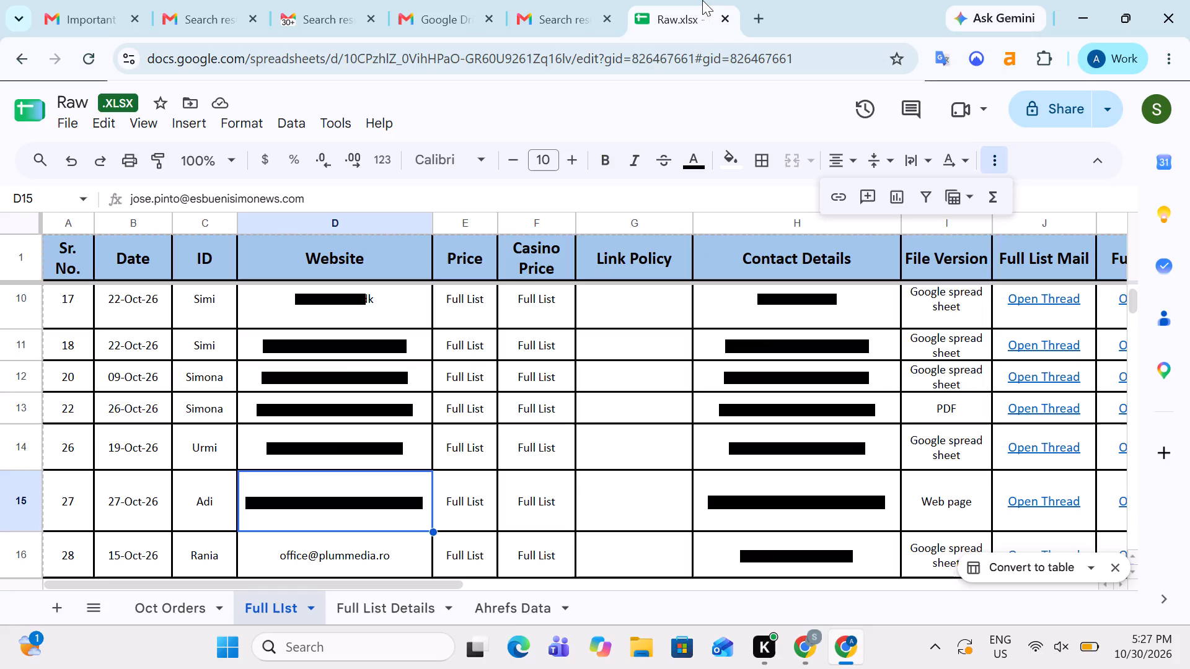
Review row 16 of the Full List sheet across its columns through Seller Type.
{"action": "key", "text": "Down"}
{"action": "key", "text": "Right"}
{"action": "key", "text": "Right"}
{"action": "key", "text": "Right"}
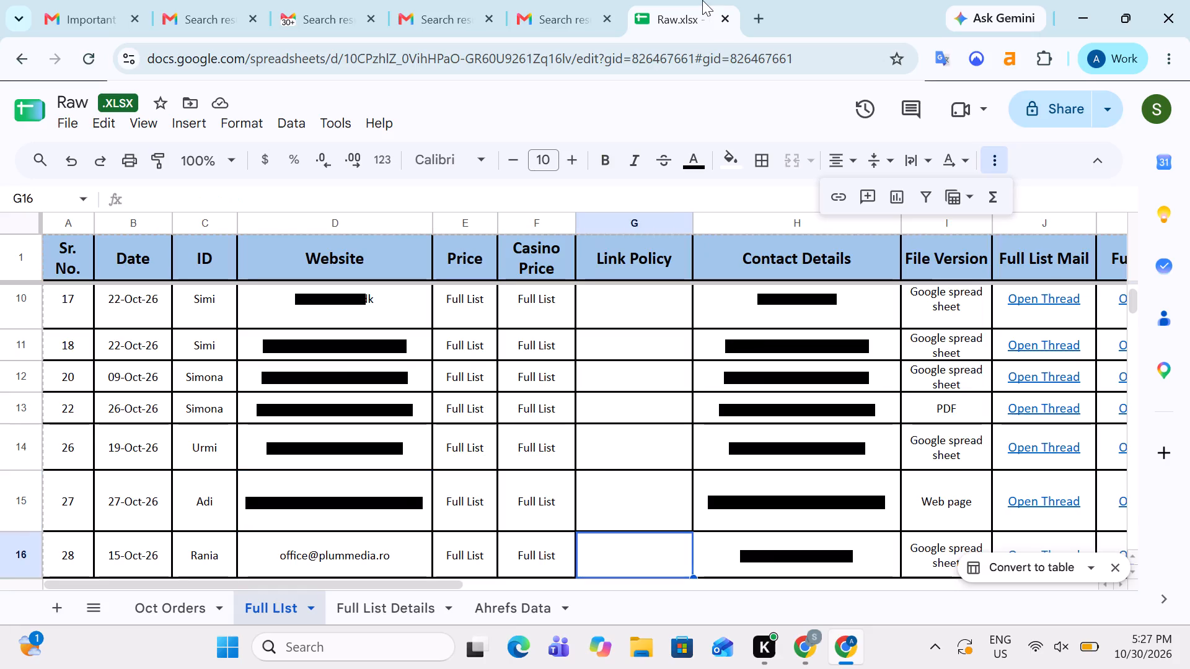
{"action": "key", "text": "Right"}
{"action": "key", "text": "Right"}
{"action": "key", "text": "Right"}
{"action": "key", "text": "Right"}
{"action": "key", "text": "Right"}
{"action": "key", "text": "Right"}
{"action": "key", "text": "Right"}
{"action": "key", "text": "Right"}
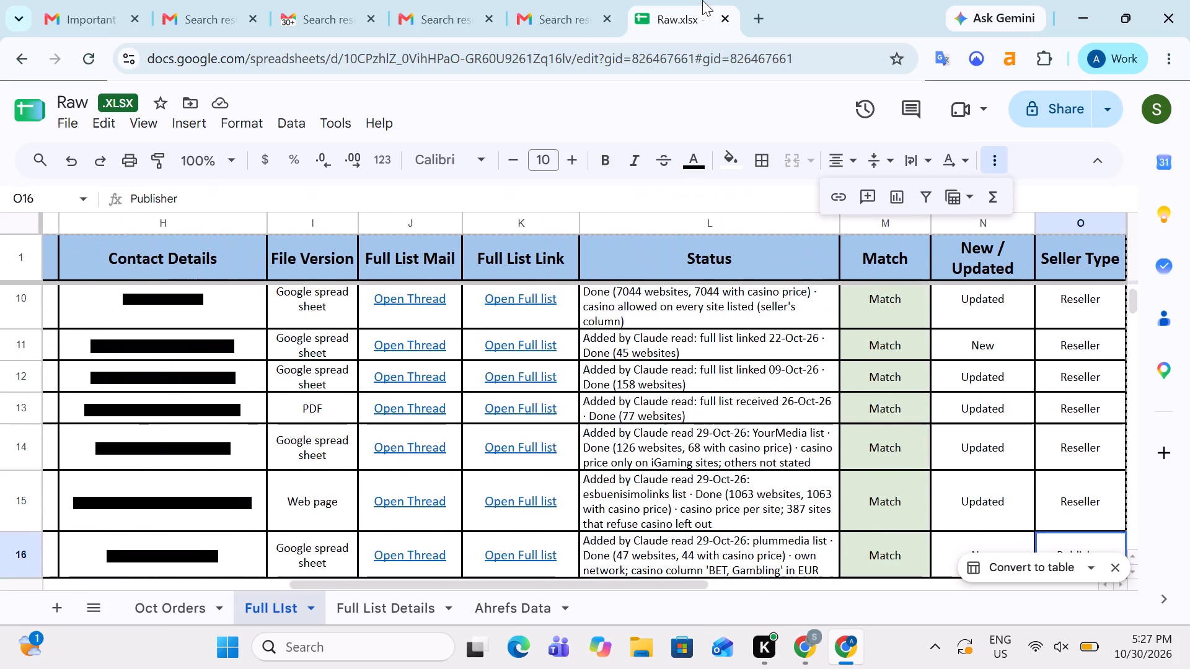
{"action": "key", "text": "Right"}
Copy the plummedia.ro contact address from the Website column of row 16.
{"action": "key", "text": "Left"}
{"action": "key", "text": "Left"}
{"action": "key", "text": "Left"}
{"action": "key", "text": "Left"}
{"action": "key", "text": "Left"}
{"action": "key", "text": "Left"}
{"action": "key", "text": "Left"}
{"action": "key", "text": "Left"}
{"action": "key", "text": "Left"}
{"action": "key", "text": "Left"}
{"action": "key", "text": "Left"}
{"action": "key", "text": "Left"}
{"action": "key", "text": "Left"}
{"action": "key", "text": "Left"}
{"action": "key", "text": "Left"}
{"action": "key", "text": "Left"}
{"action": "key", "text": "Left"}
{"action": "key", "text": "Left"}
{"action": "key", "text": "Left"}
{"action": "key", "text": "Left"}
{"action": "key", "text": "Right"}
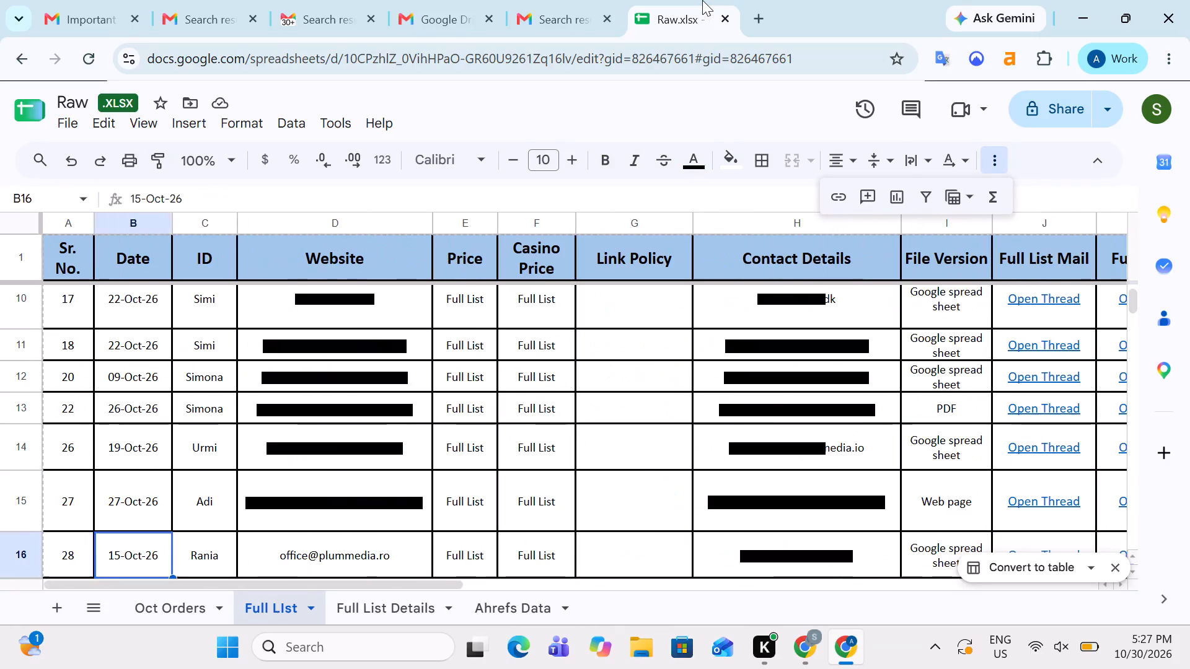
{"action": "key", "text": "Right"}
{"action": "key", "text": "Right"}
{"action": "key", "text": "ctrl+c"}
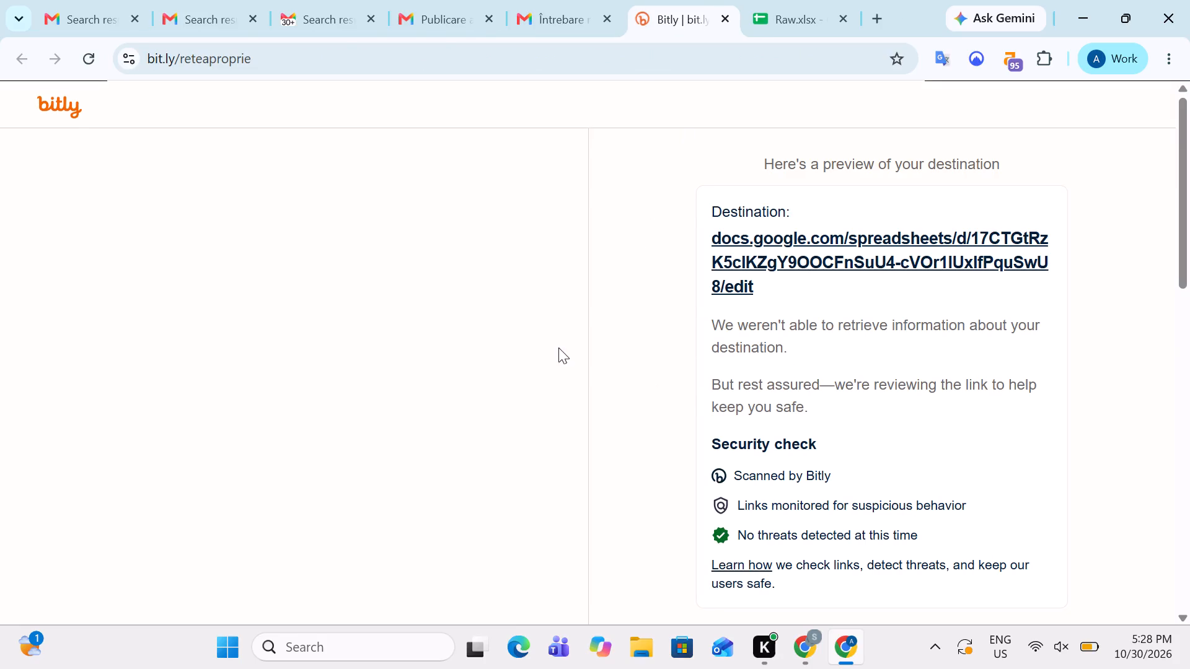
{"action": "left_click", "coordinate": [801, 265]}
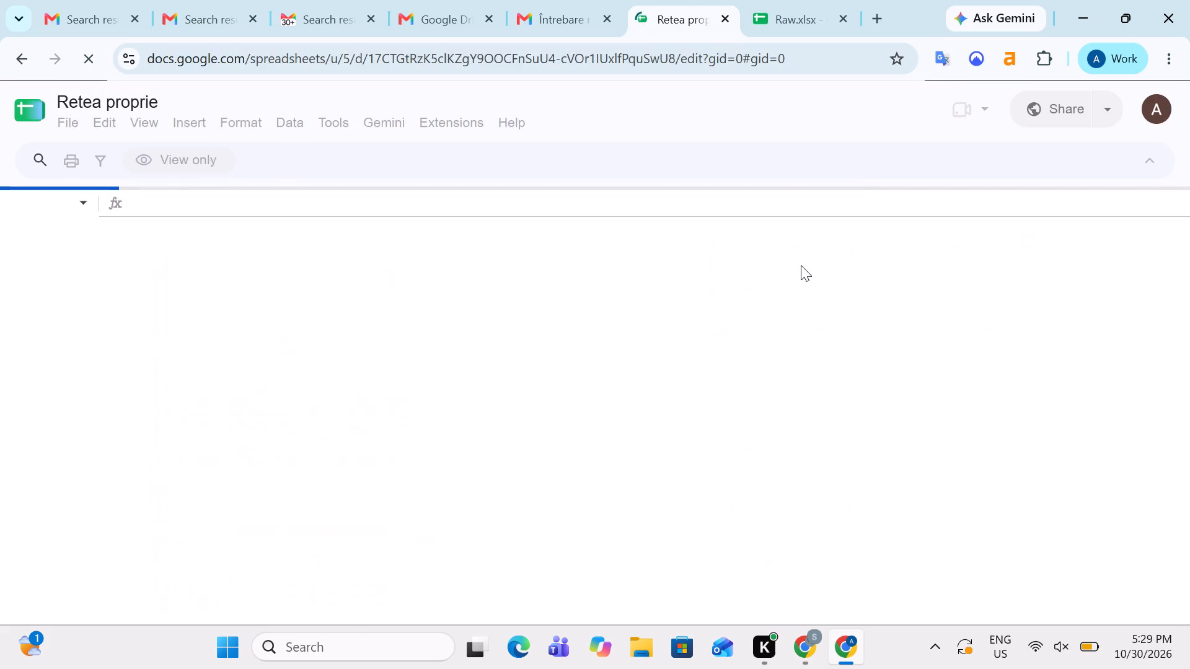
{"action": "scroll", "coordinate": [514, 267], "scroll_direction": "down", "scroll_amount": 2}
{"action": "scroll", "coordinate": [505, 334], "scroll_direction": "down", "scroll_amount": 9}
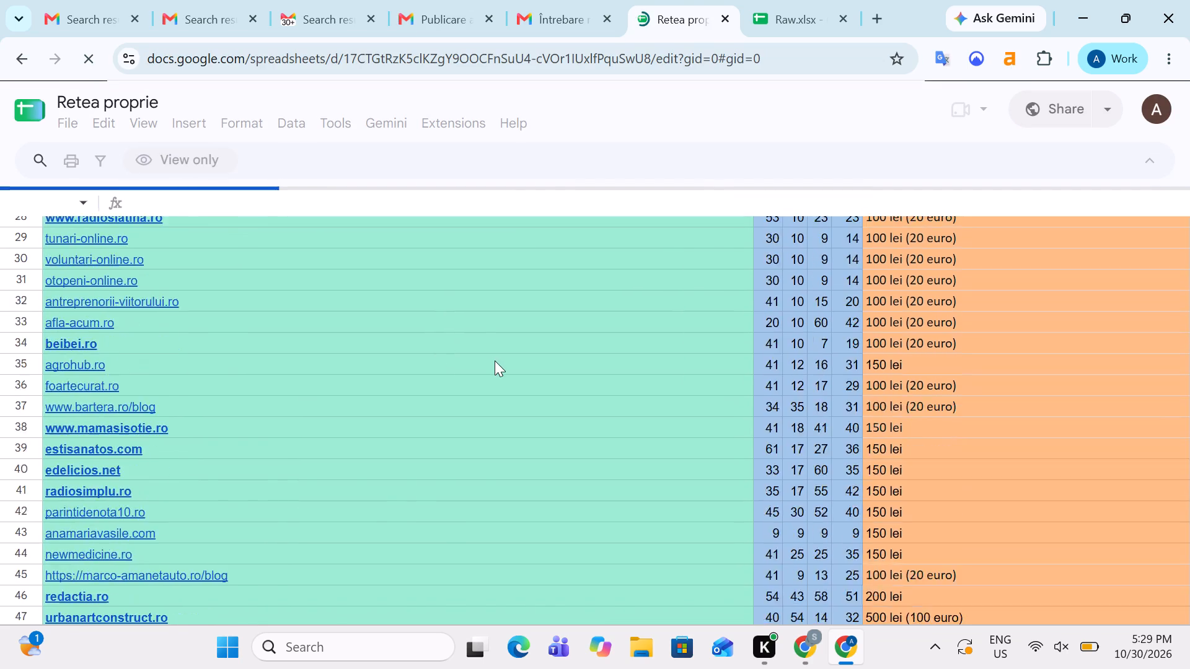
{"action": "scroll", "coordinate": [487, 366], "scroll_direction": "down", "scroll_amount": 2}
{"action": "scroll", "coordinate": [487, 366], "scroll_direction": "up", "scroll_amount": 5}
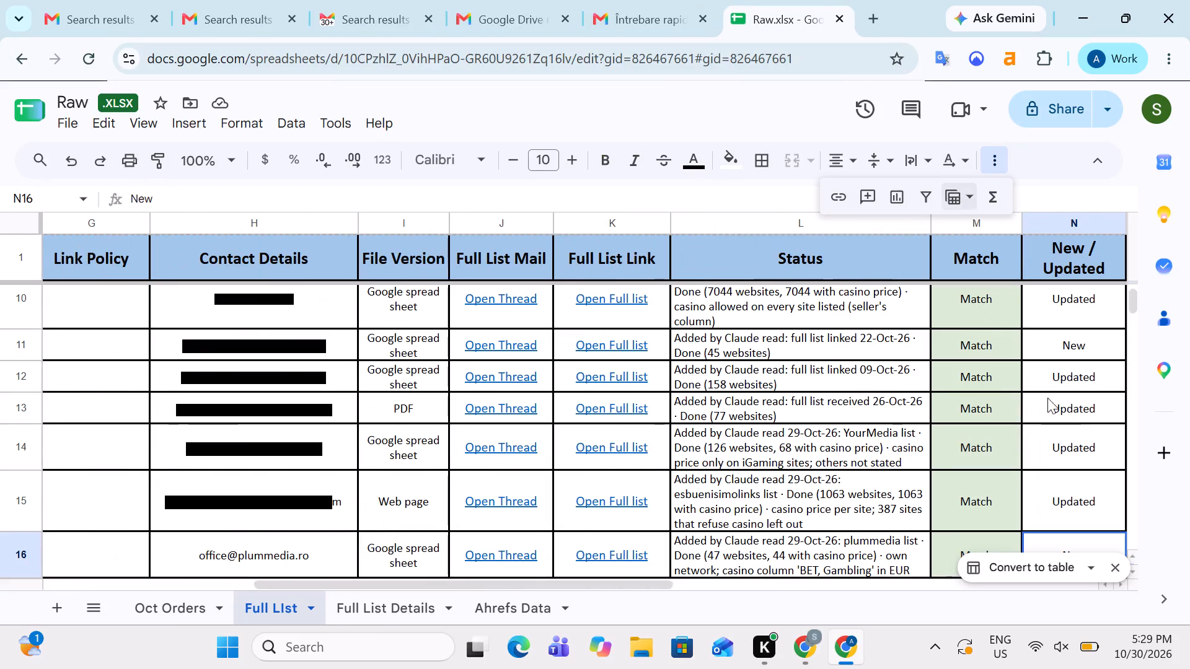
{"action": "left_click", "coordinate": [1113, 572]}
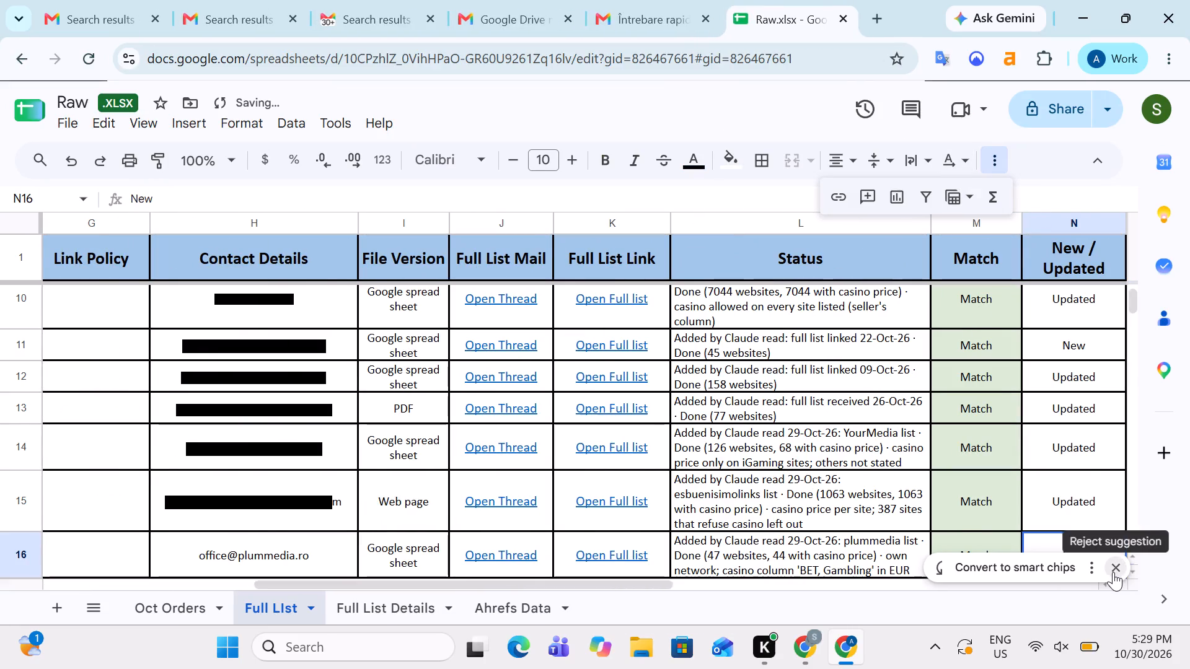
{"action": "left_click", "coordinate": [1113, 572]}
{"action": "key", "text": "Right"}
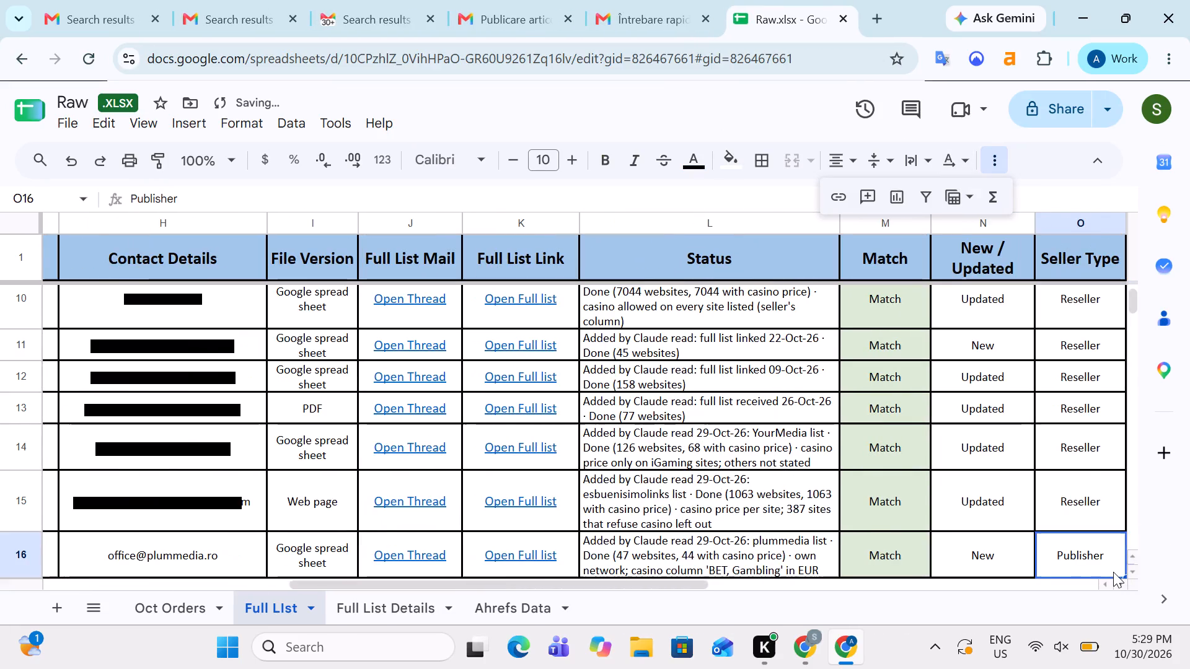
{"action": "key", "text": "Right"}
{"action": "key", "text": "Left"}
{"action": "key", "text": "Left"}
{"action": "key", "text": "Left"}
{"action": "key", "text": "Left"}
{"action": "key", "text": "Left"}
{"action": "key", "text": "Left"}
{"action": "key", "text": "Left"}
{"action": "key", "text": "Left"}
{"action": "key", "text": "Left"}
{"action": "key", "text": "Left"}
{"action": "key", "text": "Left"}
{"action": "key", "text": "Left"}
{"action": "key", "text": "Left"}
{"action": "key", "text": "Left"}
{"action": "key", "text": "Left"}
{"action": "key", "text": "Left"}
{"action": "key", "text": "Left"}
{"action": "key", "text": "Left"}
{"action": "key", "text": "Left"}
{"action": "key", "text": "Left"}
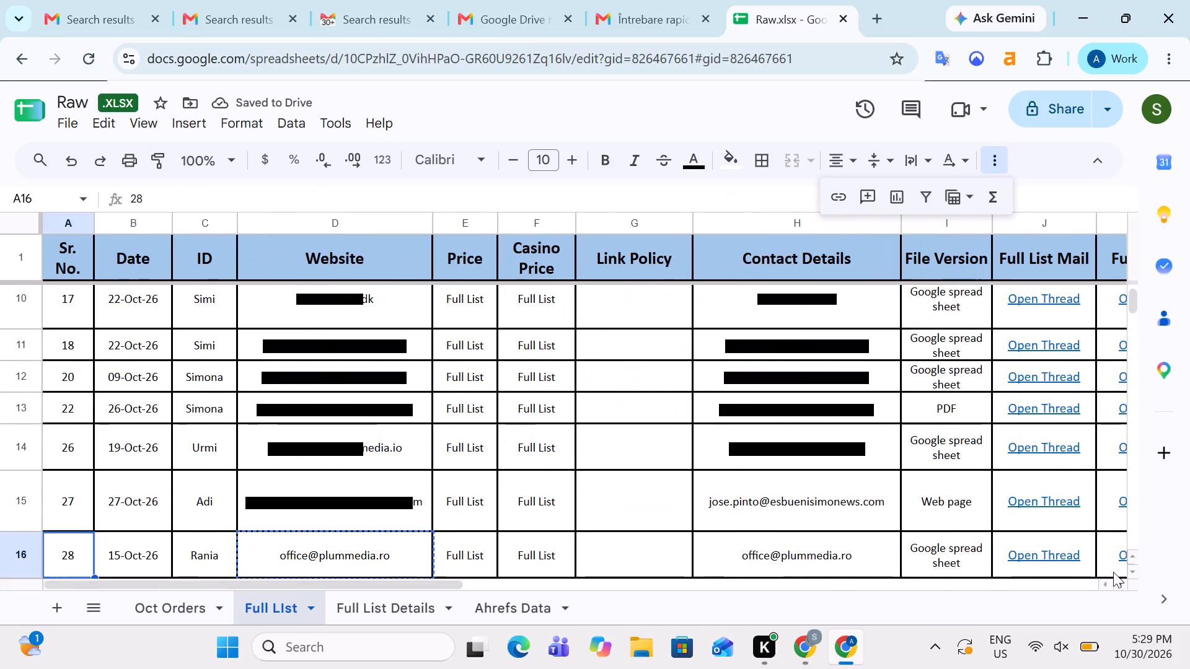
{"action": "key", "text": "Right"}
{"action": "key", "text": "Right"}
{"action": "key", "text": "Right"}
{"action": "key", "text": "Down"}
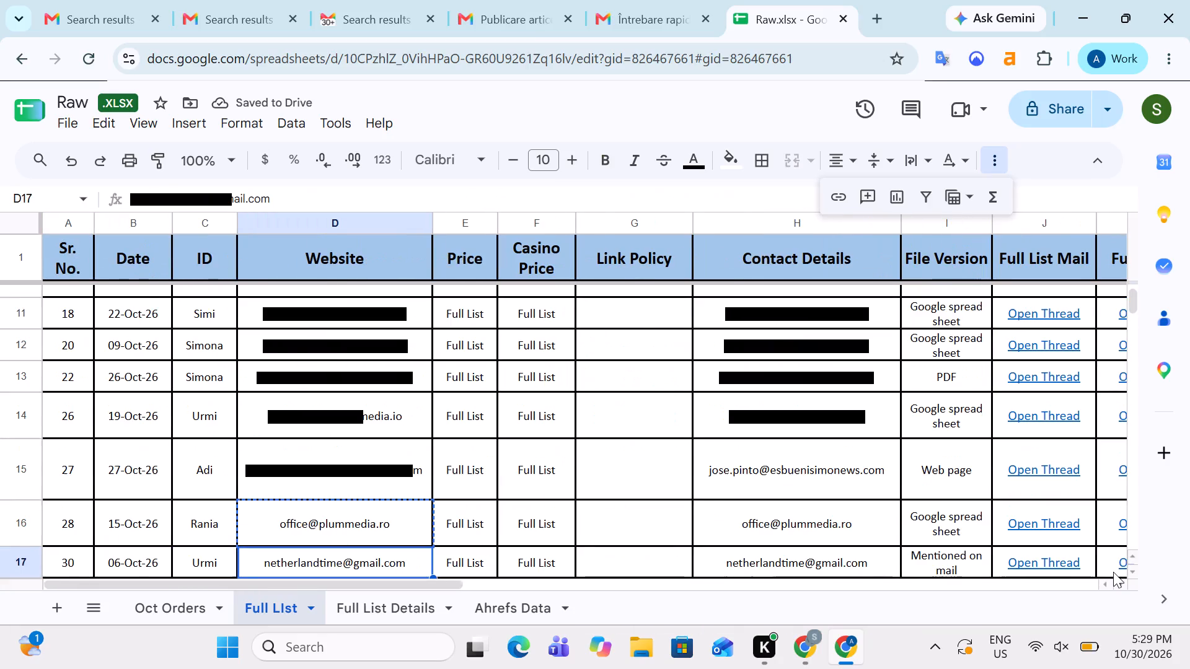
{"action": "key", "text": "ctrl+shift+Down"}
{"action": "key", "text": "Up"}
{"action": "key", "text": "Down"}
{"action": "key", "text": "Right"}
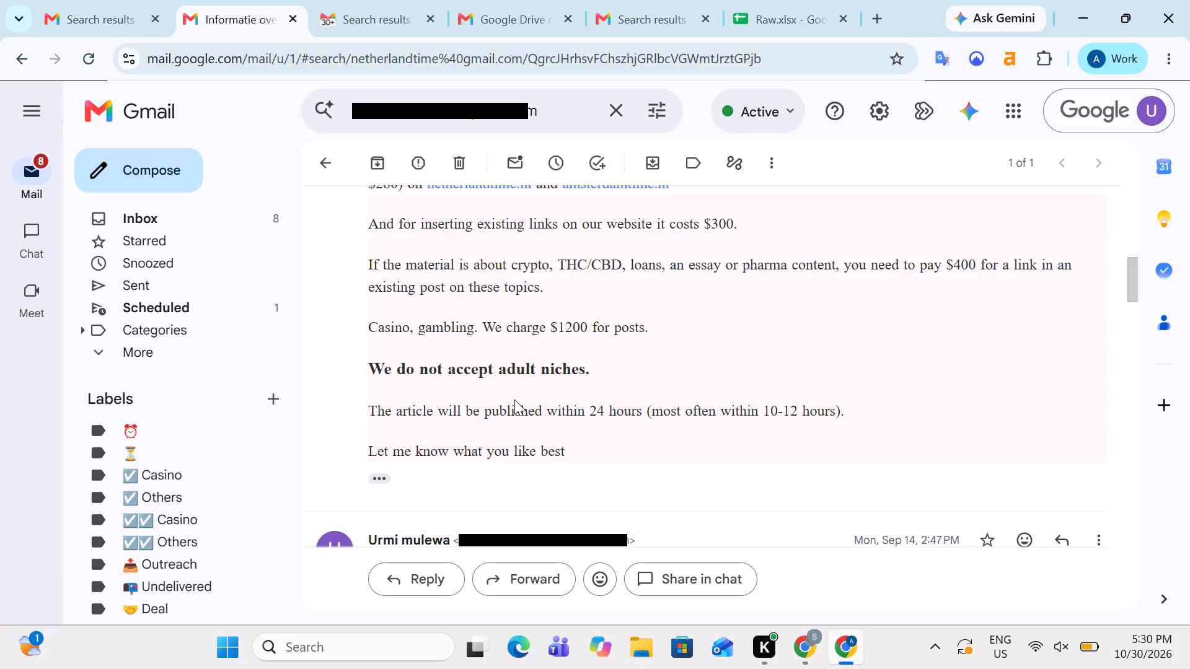
Read through the Netherland Time email thread, examining the October message's pricing by post type and its website list.
{"action": "scroll", "coordinate": [514, 400], "scroll_direction": "down", "scroll_amount": 3}
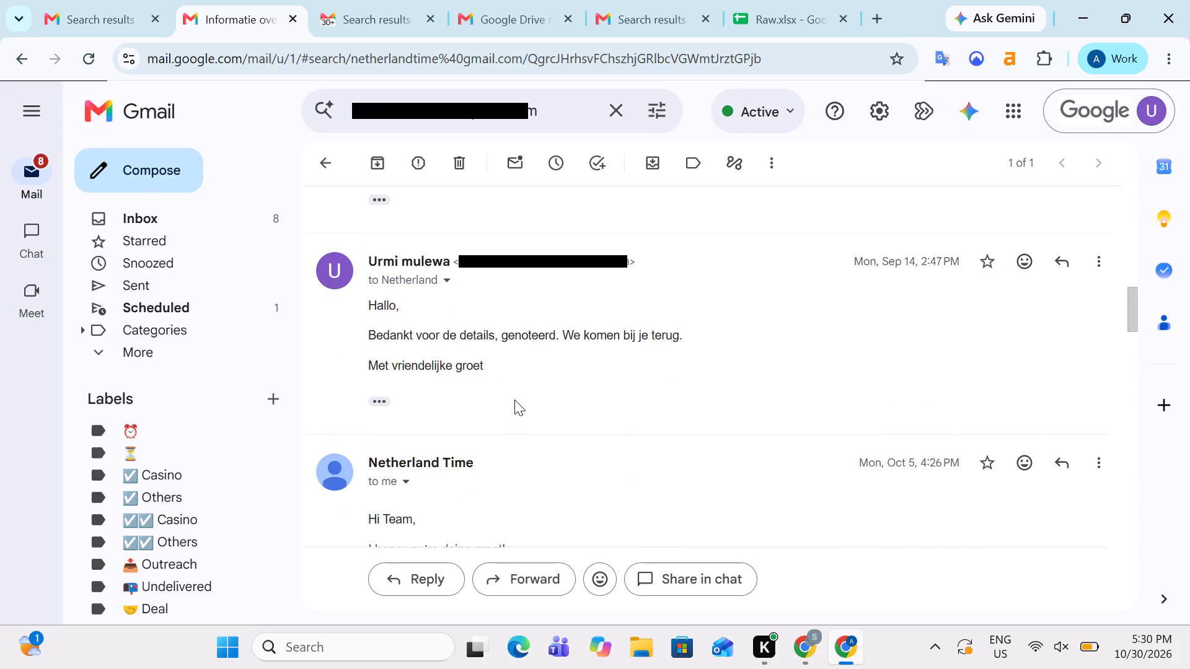
{"action": "scroll", "coordinate": [659, 400], "scroll_direction": "down", "scroll_amount": 2}
{"action": "scroll", "coordinate": [607, 448], "scroll_direction": "down", "scroll_amount": 1}
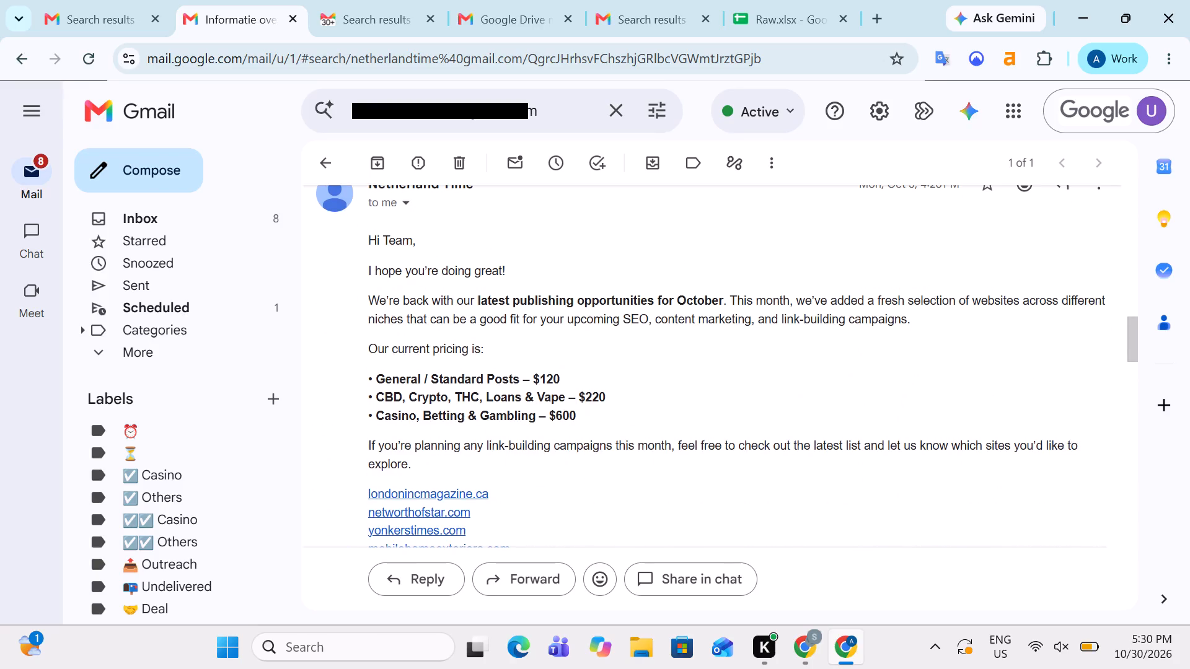
{"action": "scroll", "coordinate": [643, 436], "scroll_direction": "up", "scroll_amount": 3}
{"action": "scroll", "coordinate": [653, 471], "scroll_direction": "down", "scroll_amount": 3}
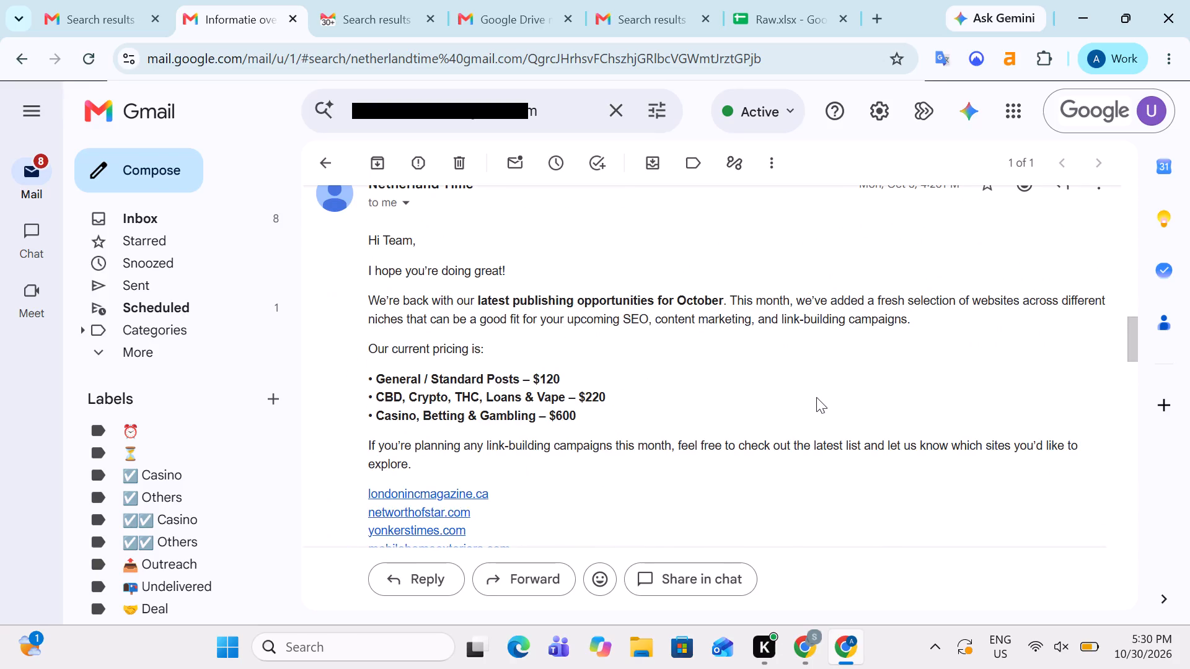
{"action": "scroll", "coordinate": [816, 397], "scroll_direction": "up", "scroll_amount": 4}
{"action": "scroll", "coordinate": [798, 427], "scroll_direction": "down", "scroll_amount": 4}
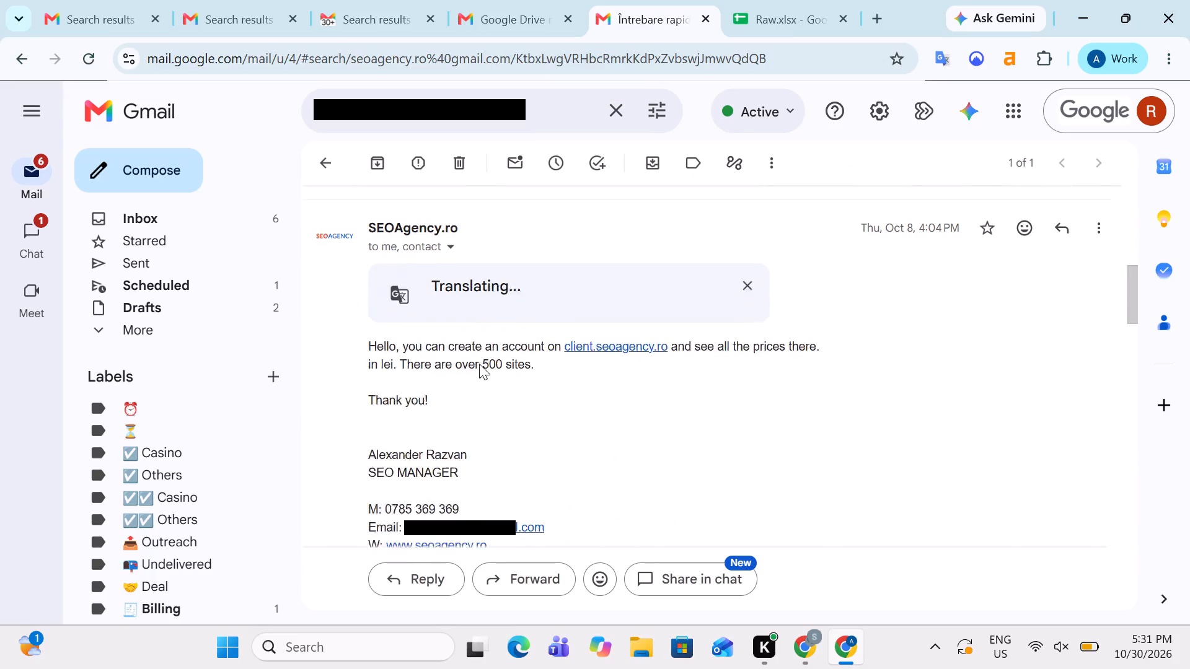
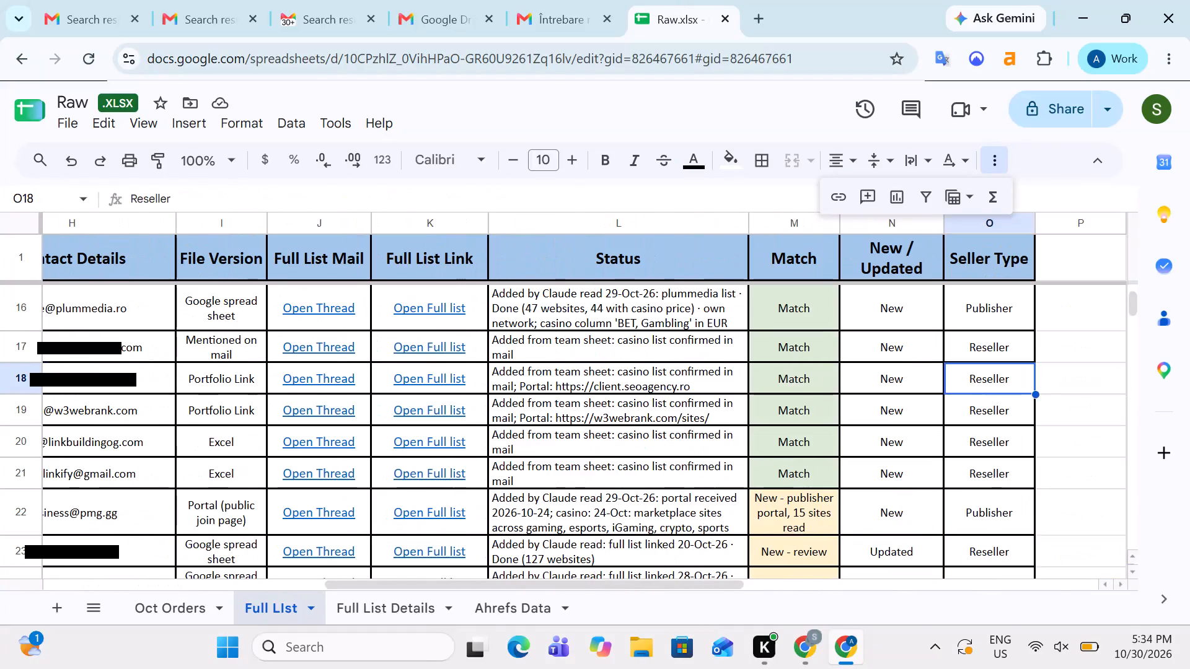
Set row 18's Seller Type to Reseller.
{"action": "key", "text": "Right"}
{"action": "key", "text": "Left"}
{"action": "key", "text": "Right"}
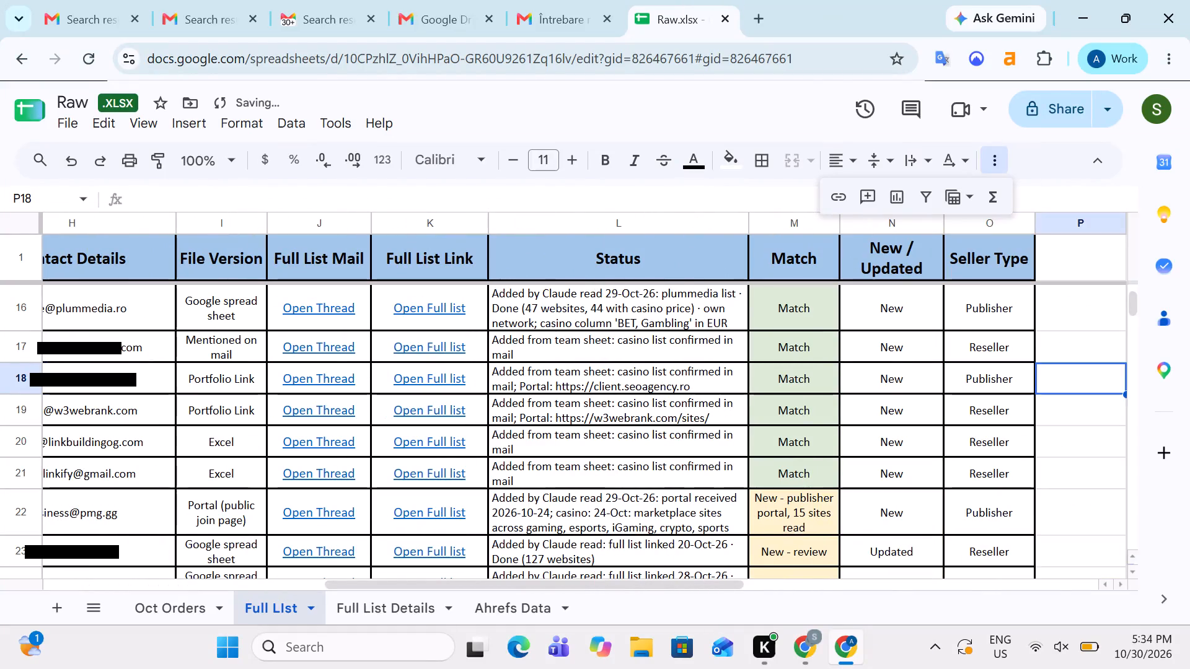
{"action": "key", "text": "Left"}
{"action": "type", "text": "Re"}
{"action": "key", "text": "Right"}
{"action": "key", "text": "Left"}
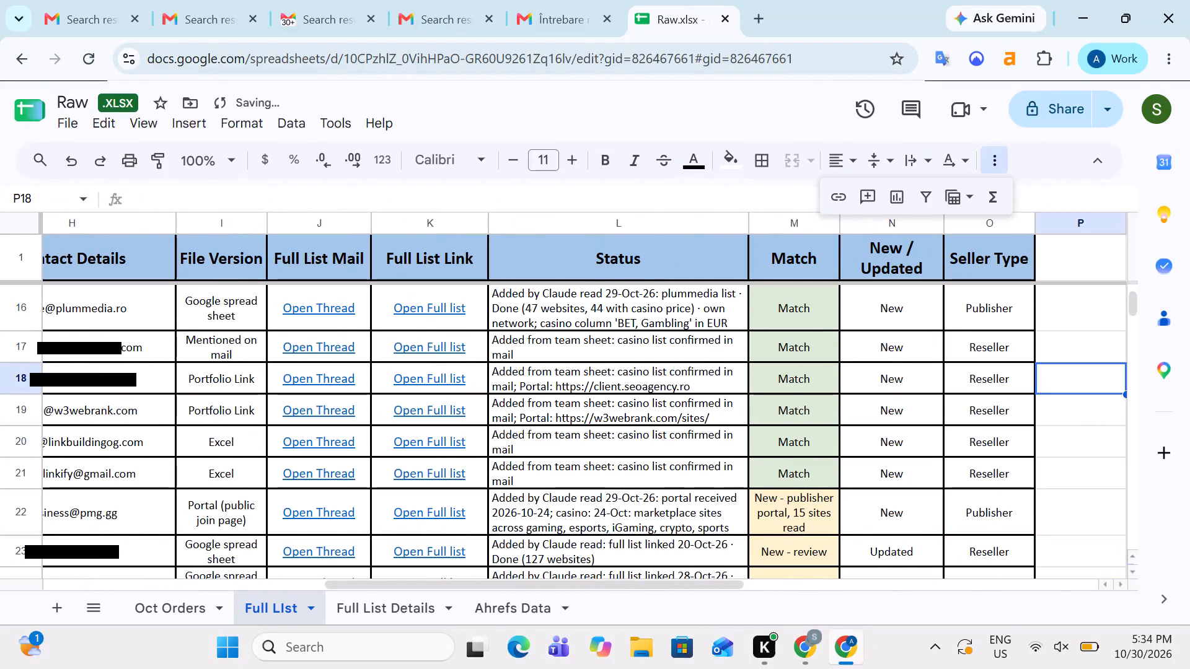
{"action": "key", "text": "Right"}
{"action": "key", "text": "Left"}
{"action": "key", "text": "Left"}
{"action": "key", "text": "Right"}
Compare the Website entries of rows 19 and 18 to check which seller's row is being classified.
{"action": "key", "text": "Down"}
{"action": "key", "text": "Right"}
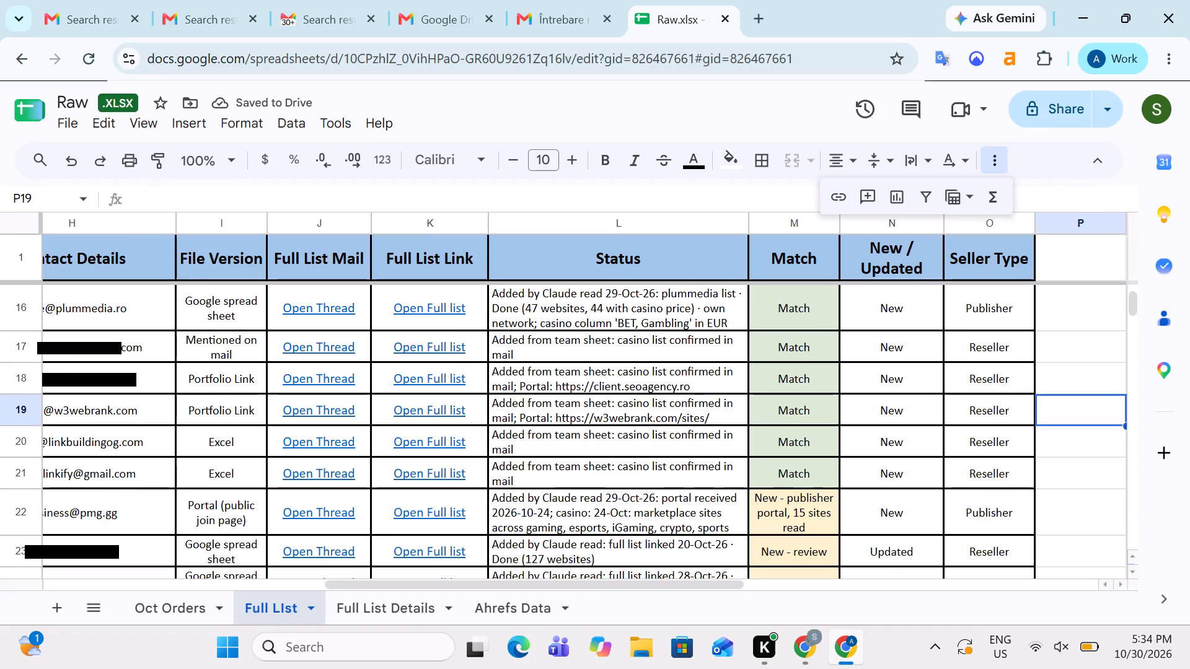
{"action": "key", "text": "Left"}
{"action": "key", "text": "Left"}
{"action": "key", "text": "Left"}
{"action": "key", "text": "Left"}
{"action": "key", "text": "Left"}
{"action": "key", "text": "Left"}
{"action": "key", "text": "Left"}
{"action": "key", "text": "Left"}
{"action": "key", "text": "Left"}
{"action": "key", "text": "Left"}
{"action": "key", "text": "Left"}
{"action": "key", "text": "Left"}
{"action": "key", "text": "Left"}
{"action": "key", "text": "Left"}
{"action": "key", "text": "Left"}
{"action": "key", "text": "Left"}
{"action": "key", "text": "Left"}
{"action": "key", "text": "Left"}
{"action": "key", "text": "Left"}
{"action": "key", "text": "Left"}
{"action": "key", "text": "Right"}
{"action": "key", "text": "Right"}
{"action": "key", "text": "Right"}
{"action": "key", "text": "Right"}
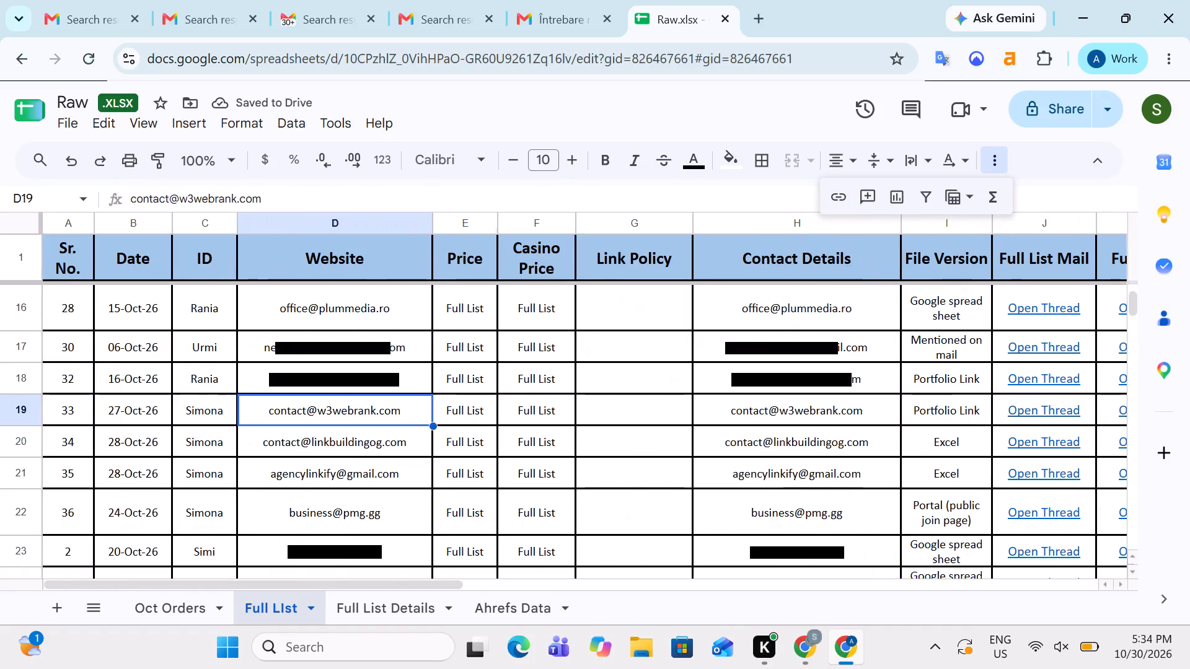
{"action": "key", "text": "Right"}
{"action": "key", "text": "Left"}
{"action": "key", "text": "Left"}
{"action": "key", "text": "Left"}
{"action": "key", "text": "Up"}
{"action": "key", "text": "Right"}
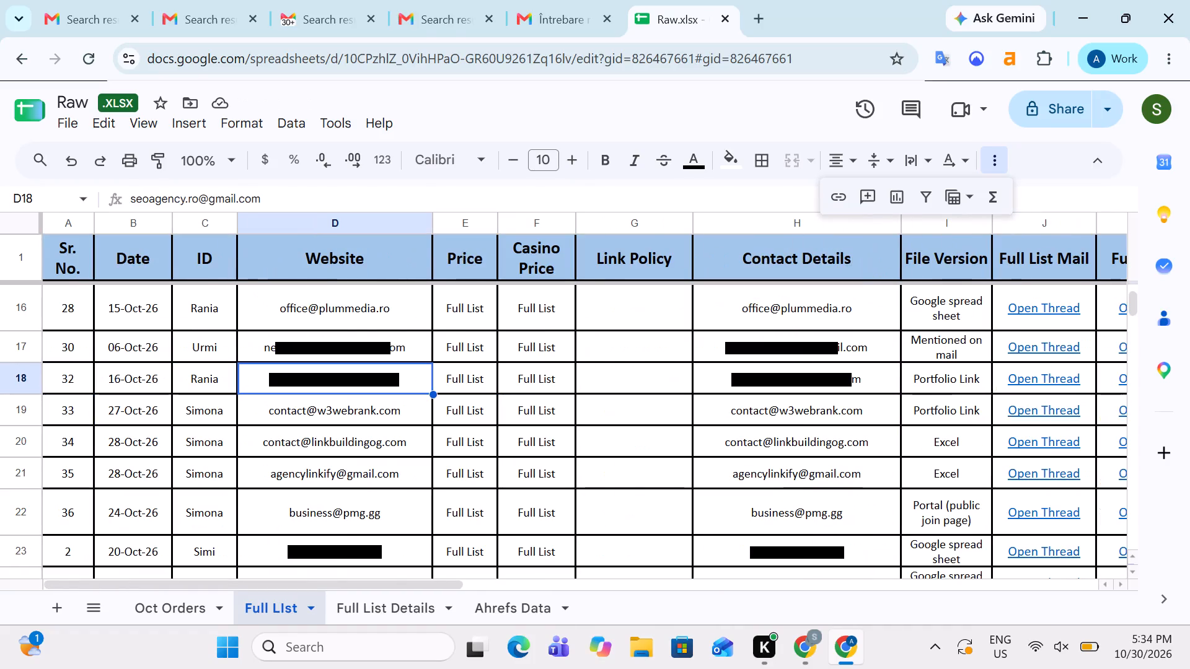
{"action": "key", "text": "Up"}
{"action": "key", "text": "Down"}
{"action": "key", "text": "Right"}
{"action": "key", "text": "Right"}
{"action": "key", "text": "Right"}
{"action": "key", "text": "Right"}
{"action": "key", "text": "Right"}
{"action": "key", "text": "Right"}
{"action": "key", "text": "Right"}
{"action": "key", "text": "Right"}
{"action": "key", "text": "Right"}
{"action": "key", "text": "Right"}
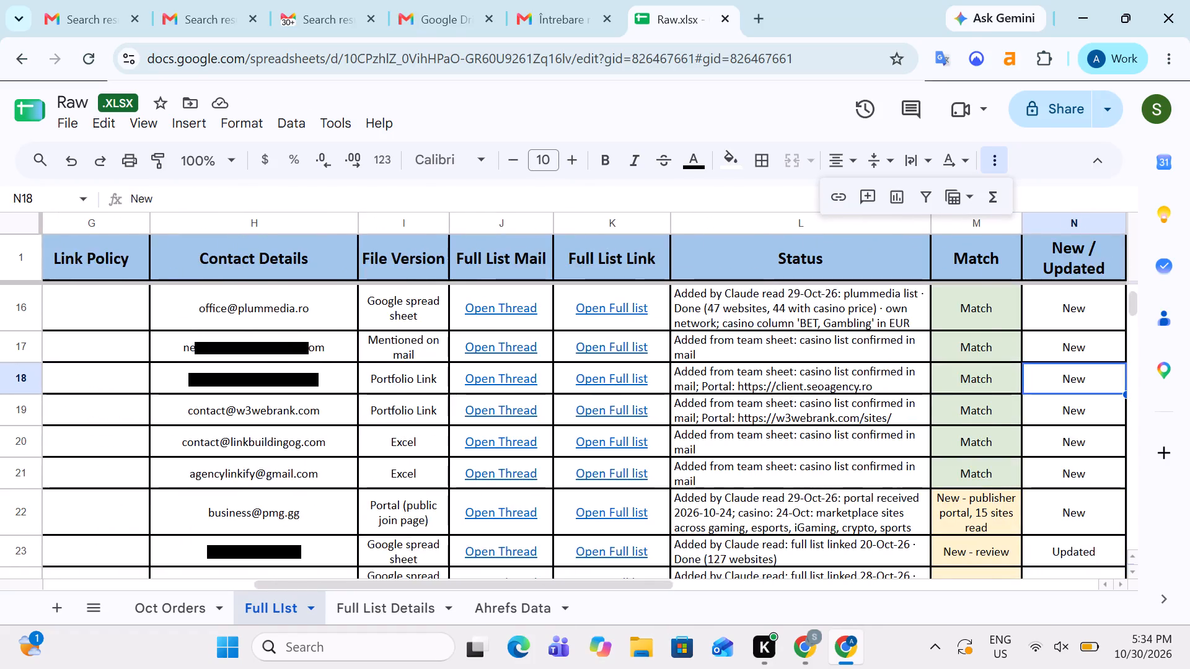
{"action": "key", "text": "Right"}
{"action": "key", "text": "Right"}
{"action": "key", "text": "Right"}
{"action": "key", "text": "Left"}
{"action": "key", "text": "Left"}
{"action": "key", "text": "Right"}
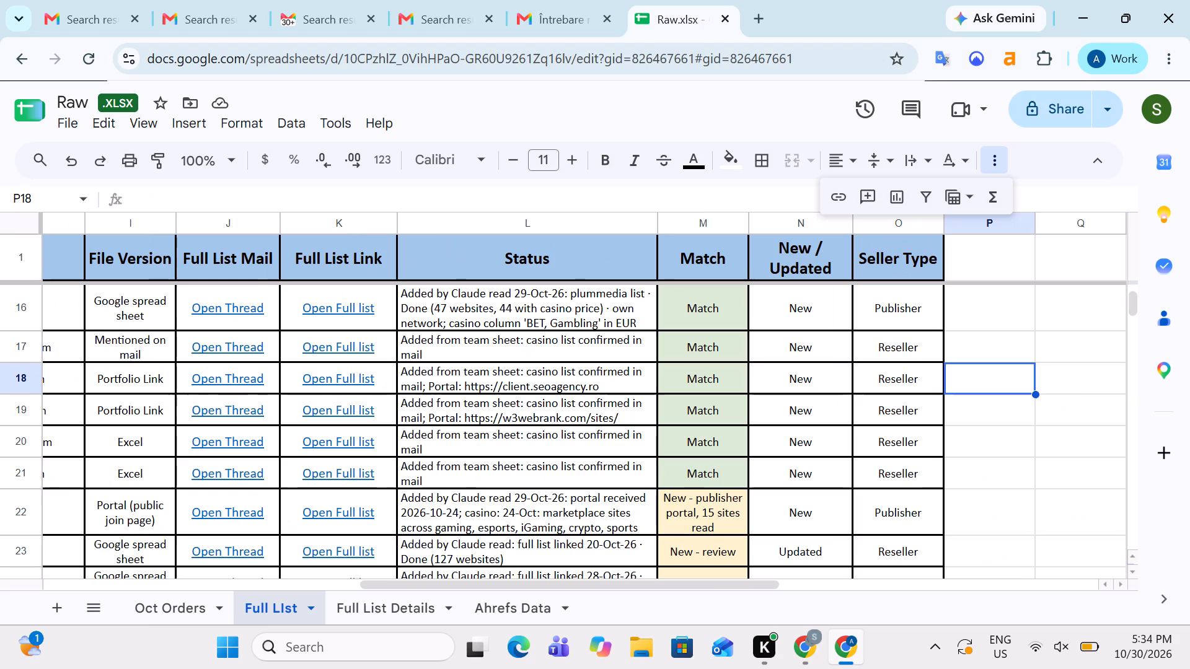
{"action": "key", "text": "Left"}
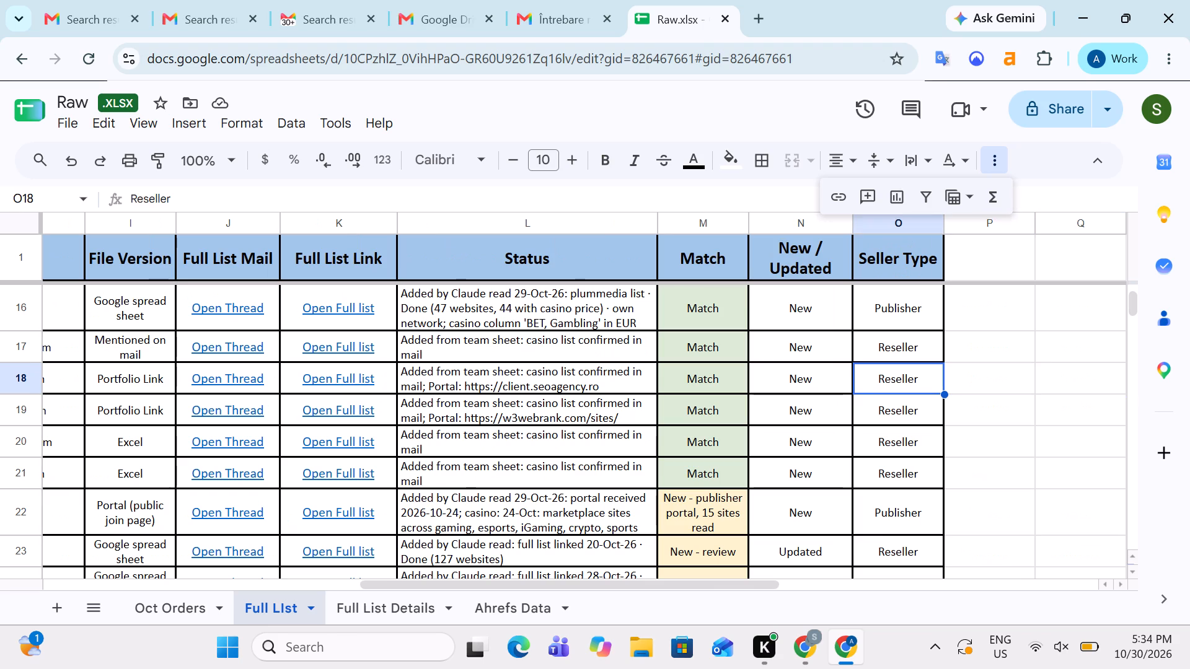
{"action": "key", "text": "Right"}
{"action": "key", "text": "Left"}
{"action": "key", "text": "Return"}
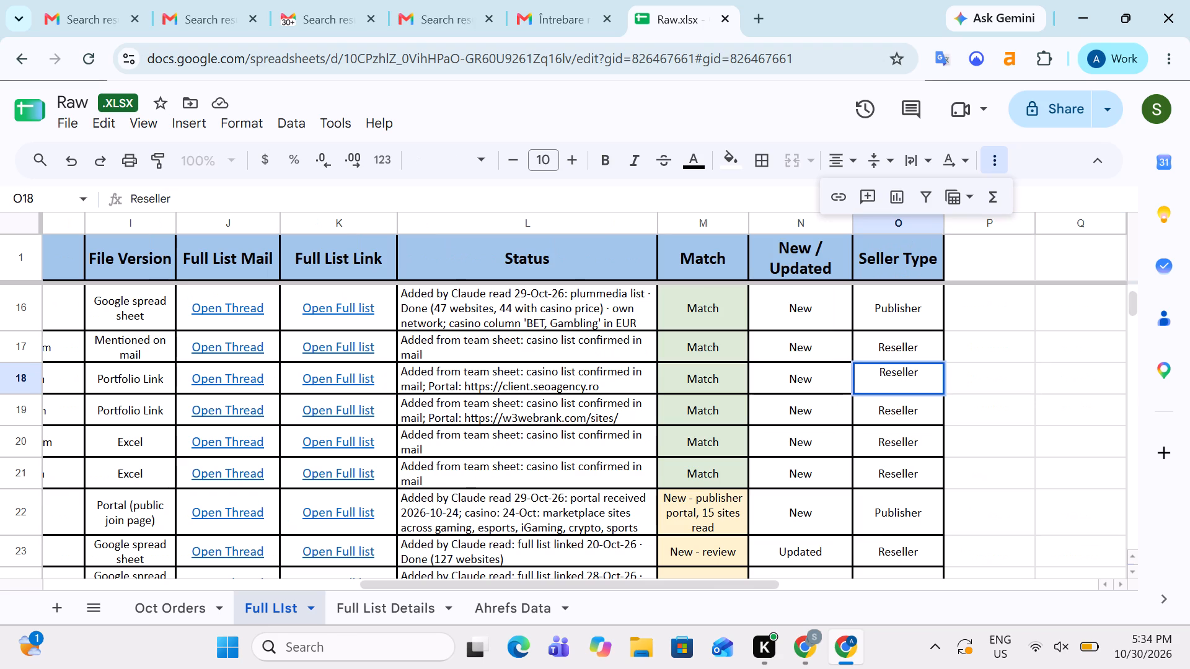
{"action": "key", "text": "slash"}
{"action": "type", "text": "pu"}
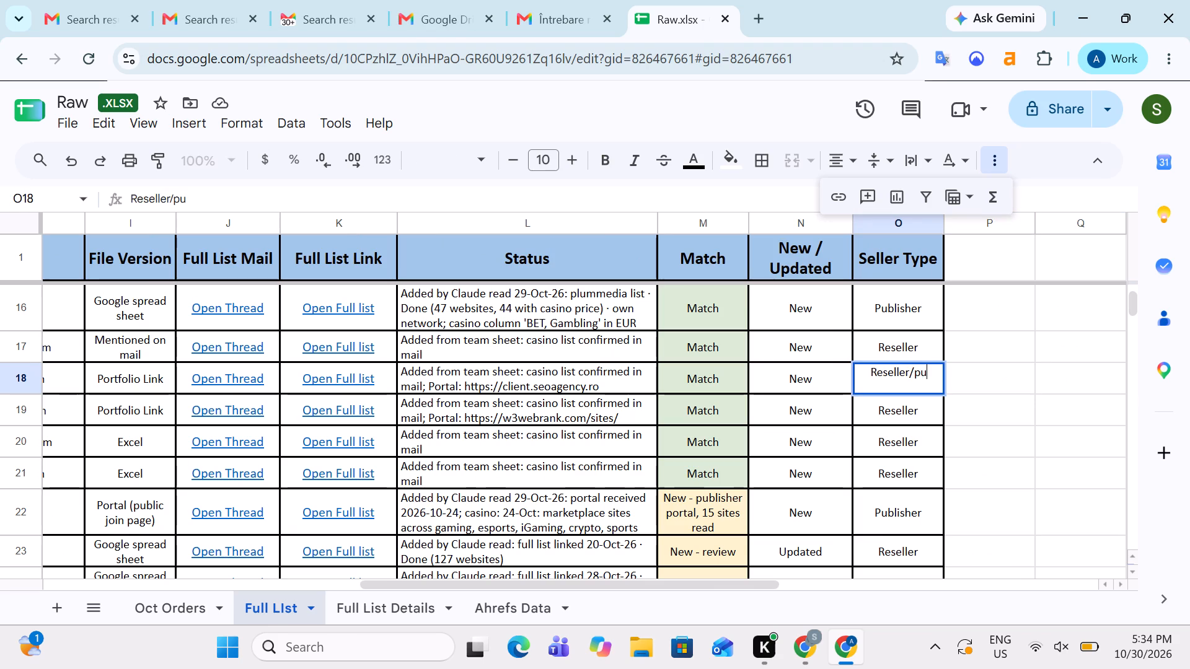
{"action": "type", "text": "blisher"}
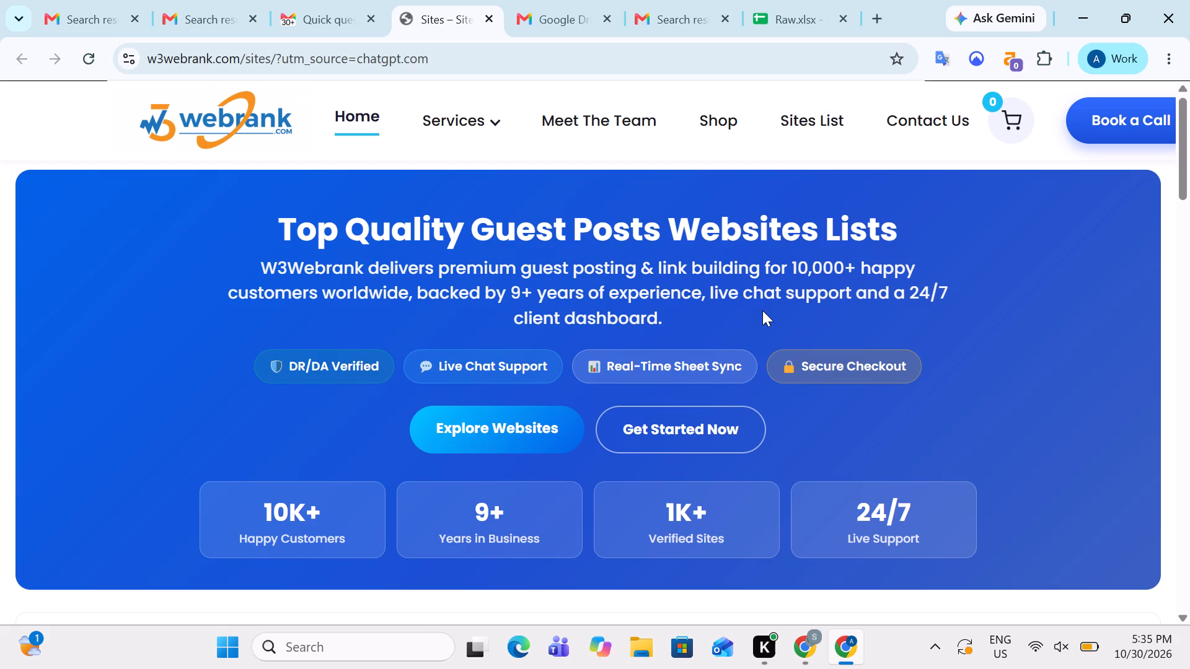
Look through the first page of the W3Webrank guest-post sites list, examining each site's DA, DR, traffic, niche, country and price.
{"action": "scroll", "coordinate": [777, 320], "scroll_direction": "down", "scroll_amount": 4}
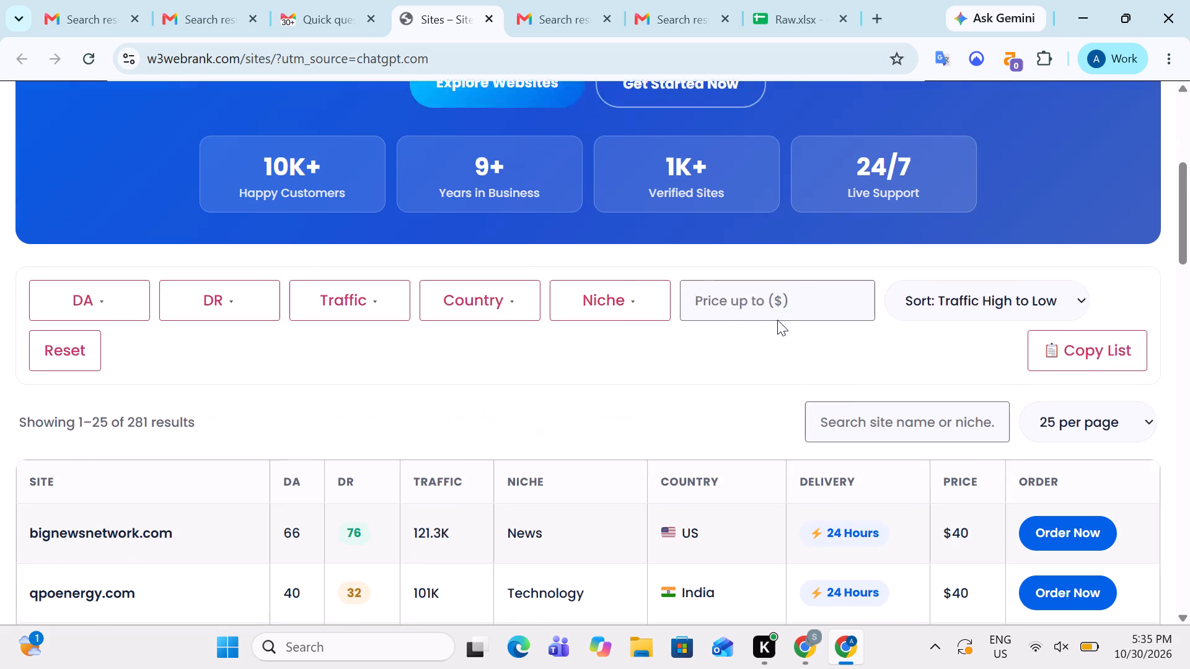
{"action": "scroll", "coordinate": [378, 378], "scroll_direction": "down", "scroll_amount": 6}
{"action": "scroll", "coordinate": [393, 393], "scroll_direction": "up", "scroll_amount": 5}
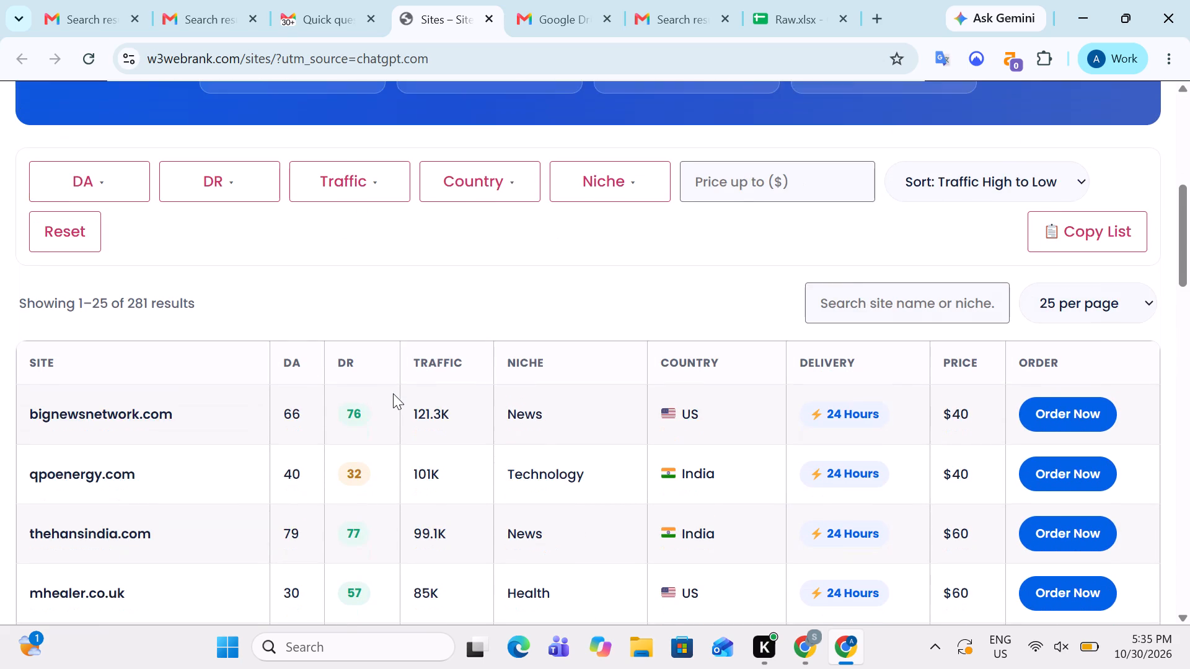
{"action": "scroll", "coordinate": [500, 422], "scroll_direction": "down", "scroll_amount": 16}
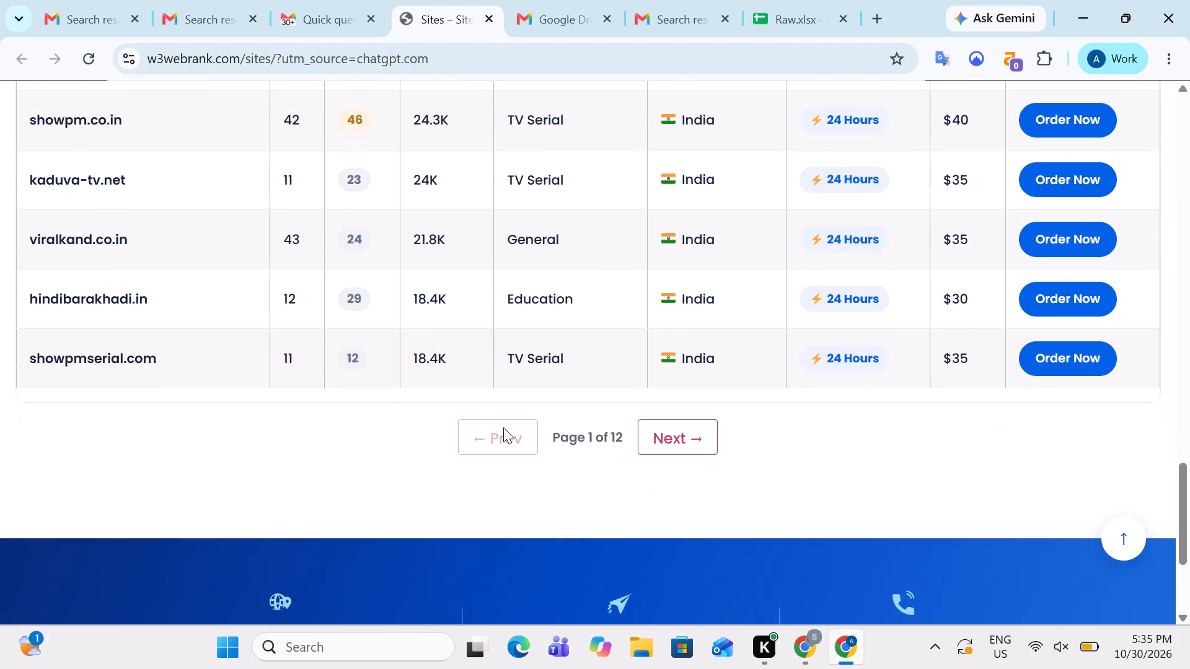
{"action": "scroll", "coordinate": [245, 376], "scroll_direction": "up", "scroll_amount": 3}
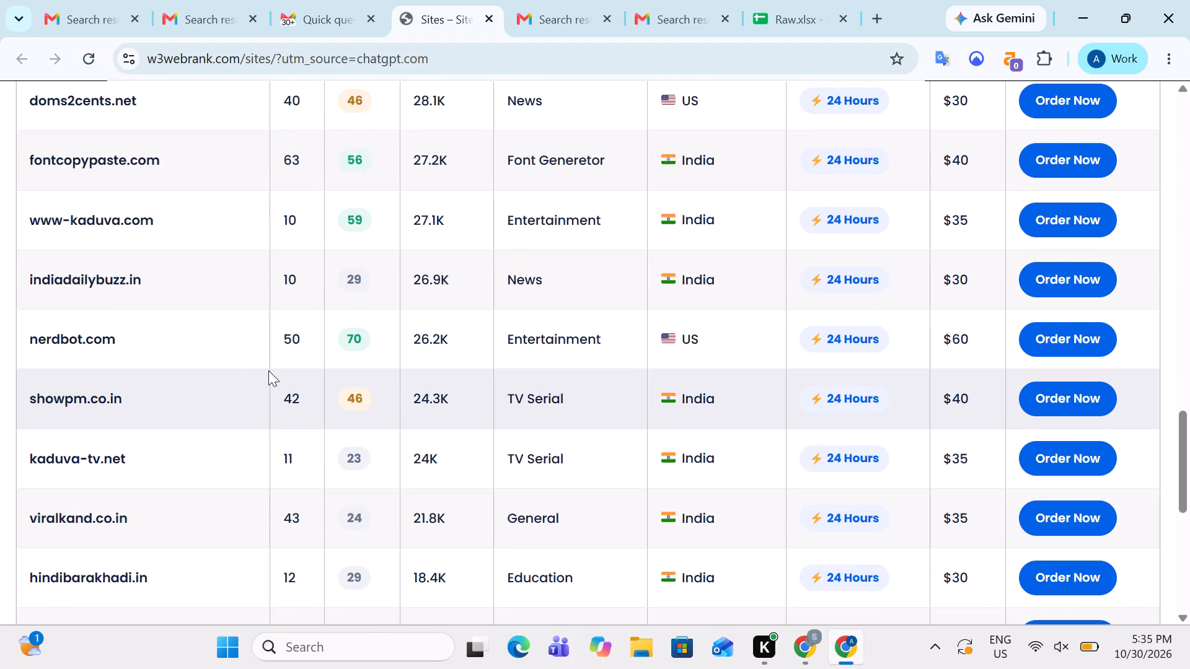
{"action": "scroll", "coordinate": [268, 370], "scroll_direction": "down", "scroll_amount": 3}
{"action": "scroll", "coordinate": [534, 273], "scroll_direction": "up", "scroll_amount": 6}
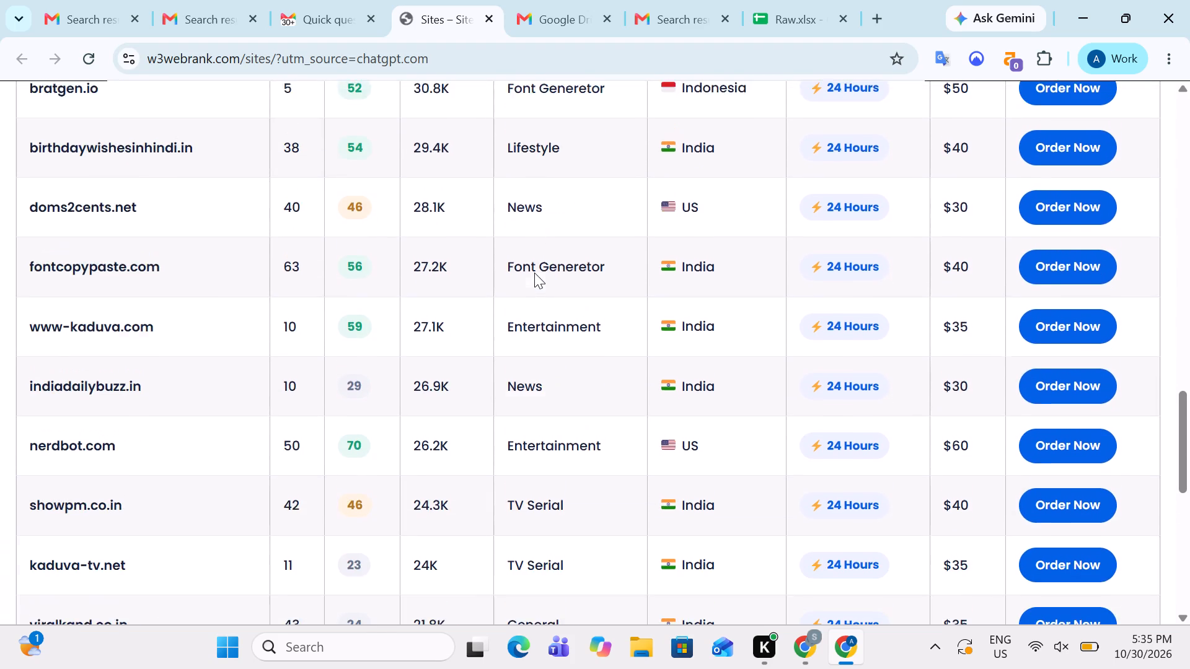
{"action": "scroll", "coordinate": [701, 341], "scroll_direction": "up", "scroll_amount": 11}
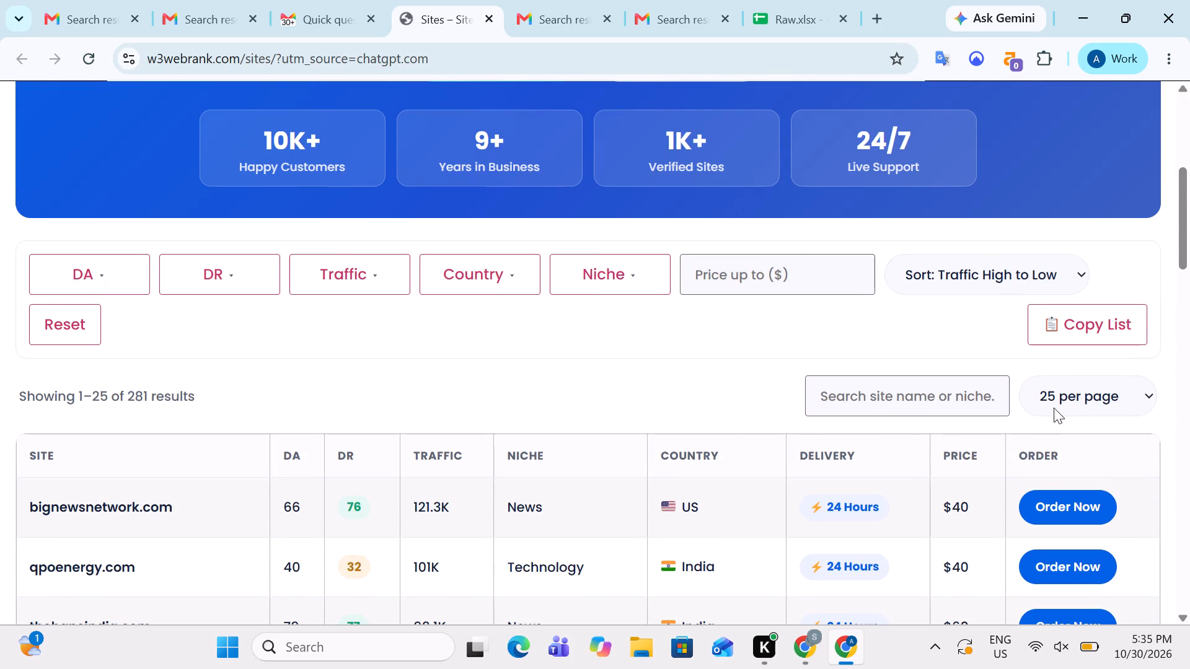
{"action": "left_click", "coordinate": [1062, 399]}
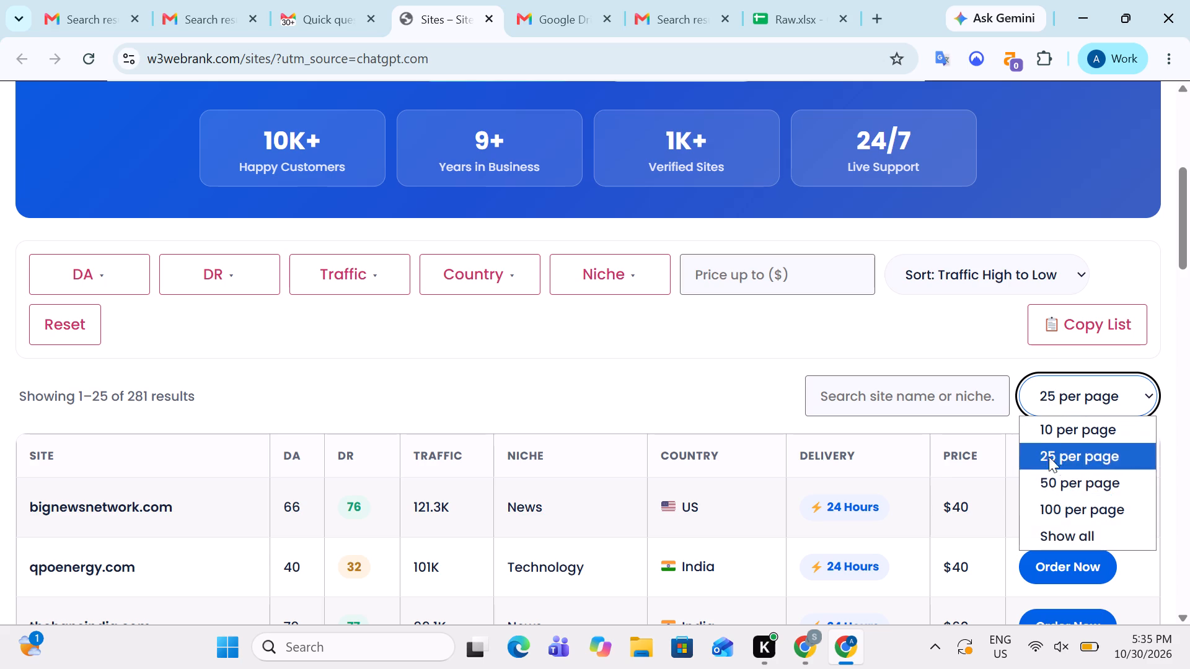
{"action": "left_click", "coordinate": [1051, 533]}
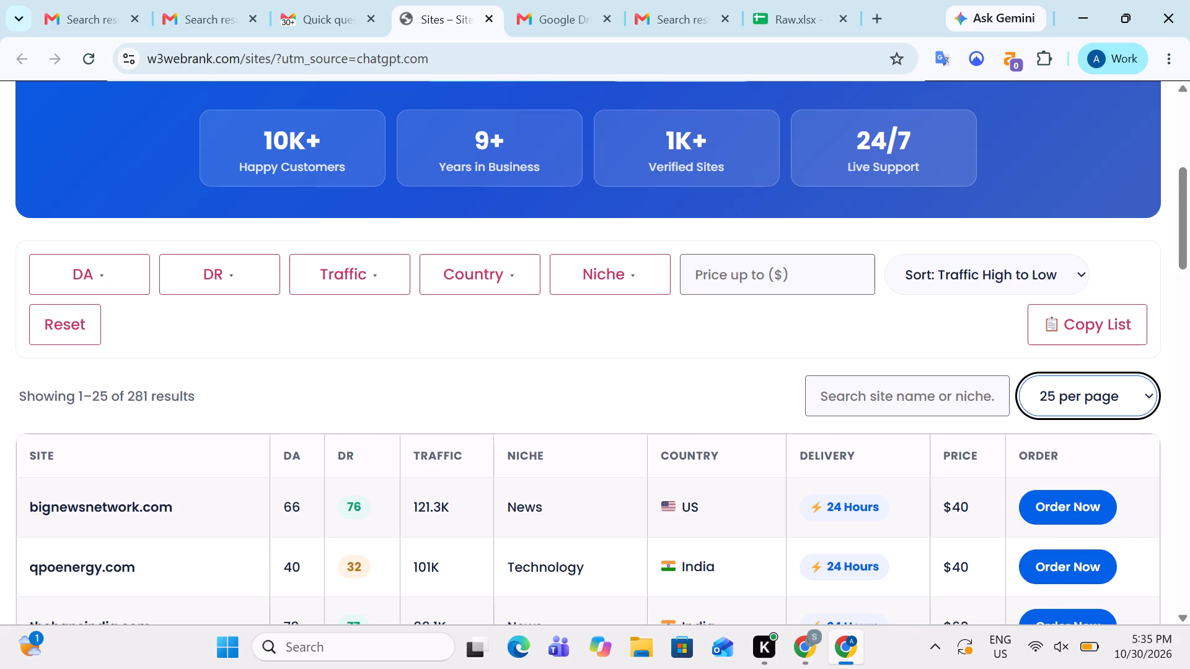
{"action": "scroll", "coordinate": [663, 489], "scroll_direction": "down", "scroll_amount": 6}
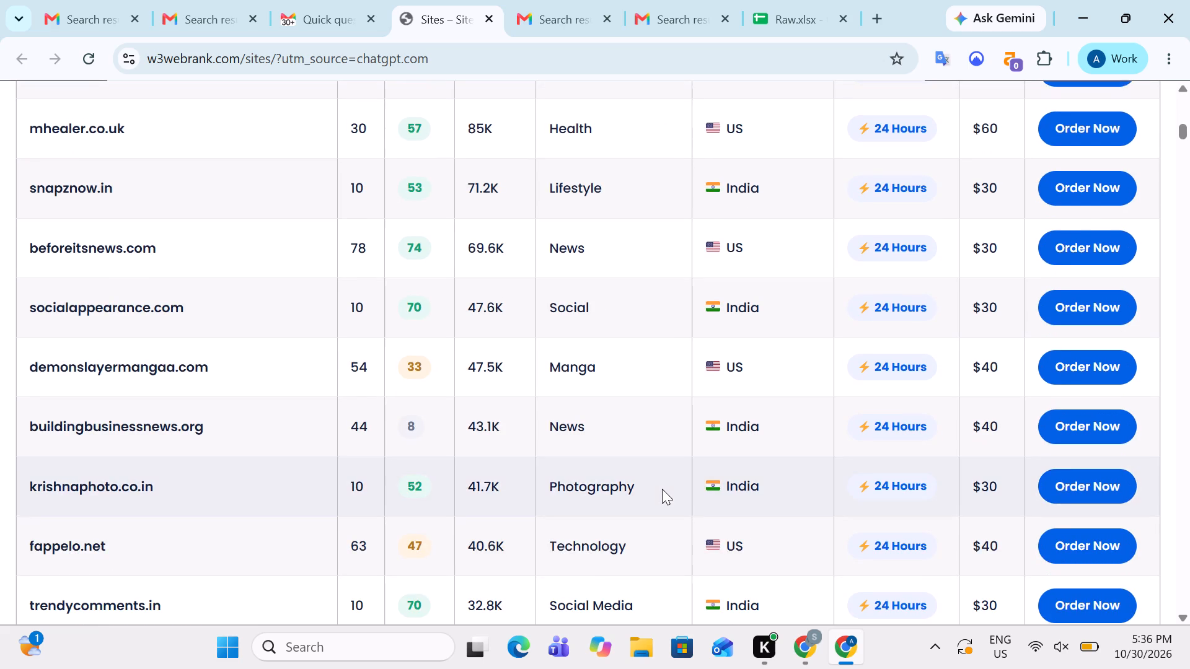
{"action": "scroll", "coordinate": [662, 489], "scroll_direction": "down", "scroll_amount": 8}
{"action": "scroll", "coordinate": [662, 489], "scroll_direction": "down", "scroll_amount": 20}
{"action": "scroll", "coordinate": [662, 489], "scroll_direction": "down", "scroll_amount": 10}
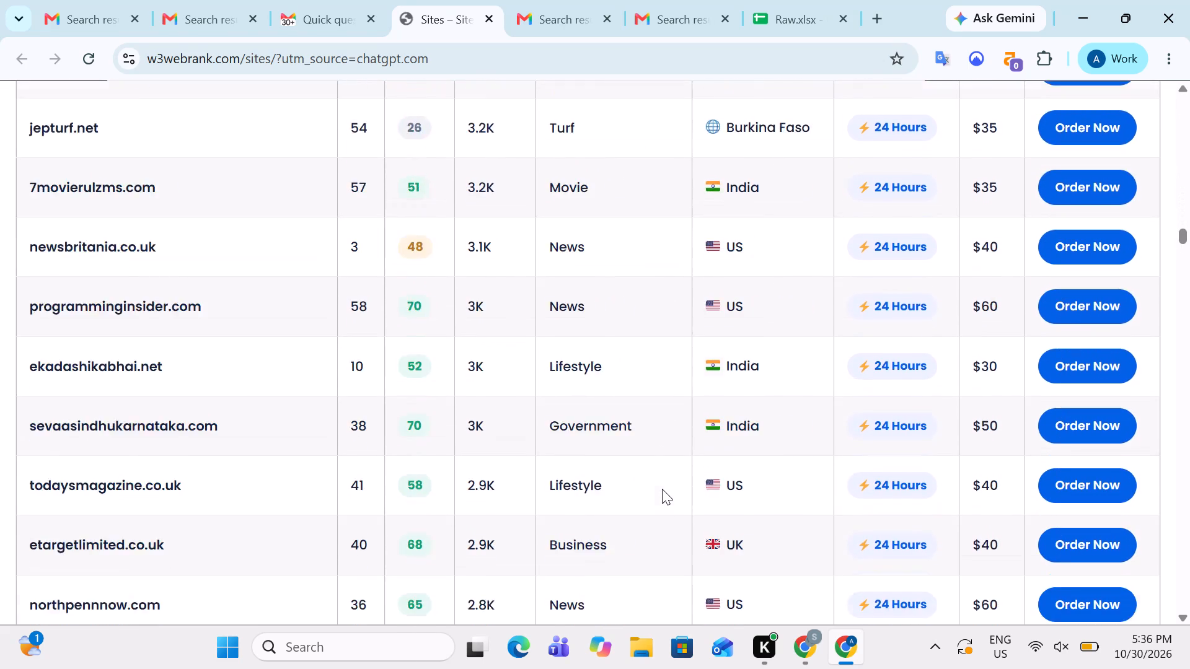
{"action": "scroll", "coordinate": [662, 489], "scroll_direction": "down", "scroll_amount": 20}
{"action": "scroll", "coordinate": [662, 489], "scroll_direction": "down", "scroll_amount": 20}
{"action": "scroll", "coordinate": [662, 489], "scroll_direction": "down", "scroll_amount": 3}
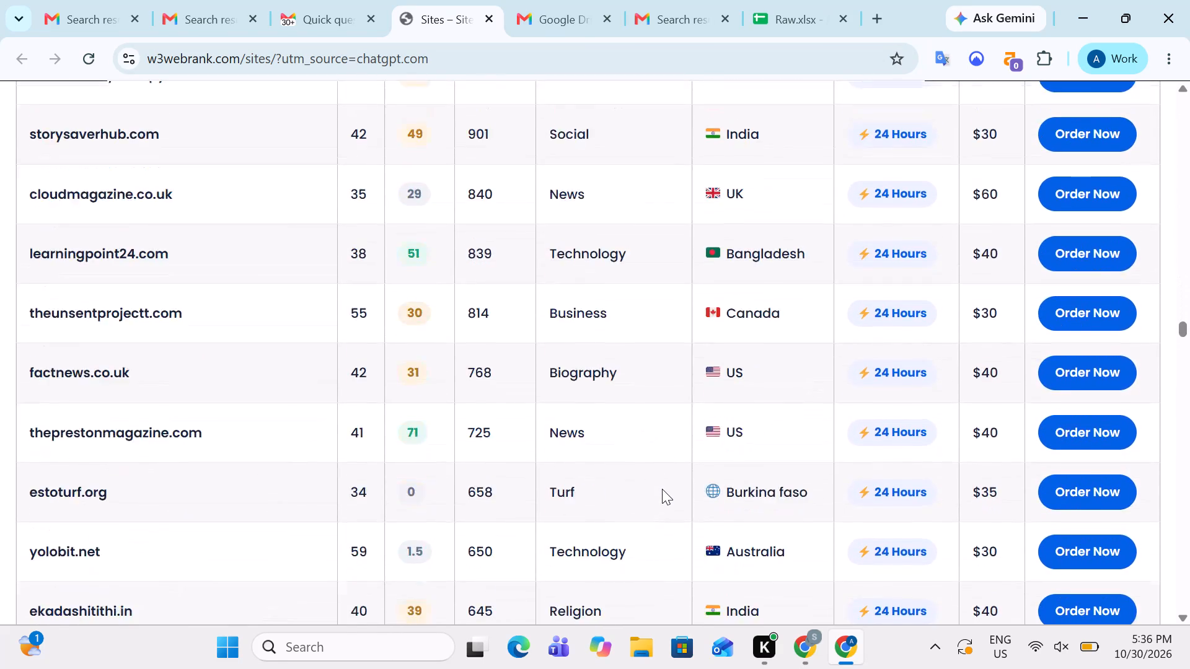
{"action": "scroll", "coordinate": [662, 489], "scroll_direction": "down", "scroll_amount": 8}
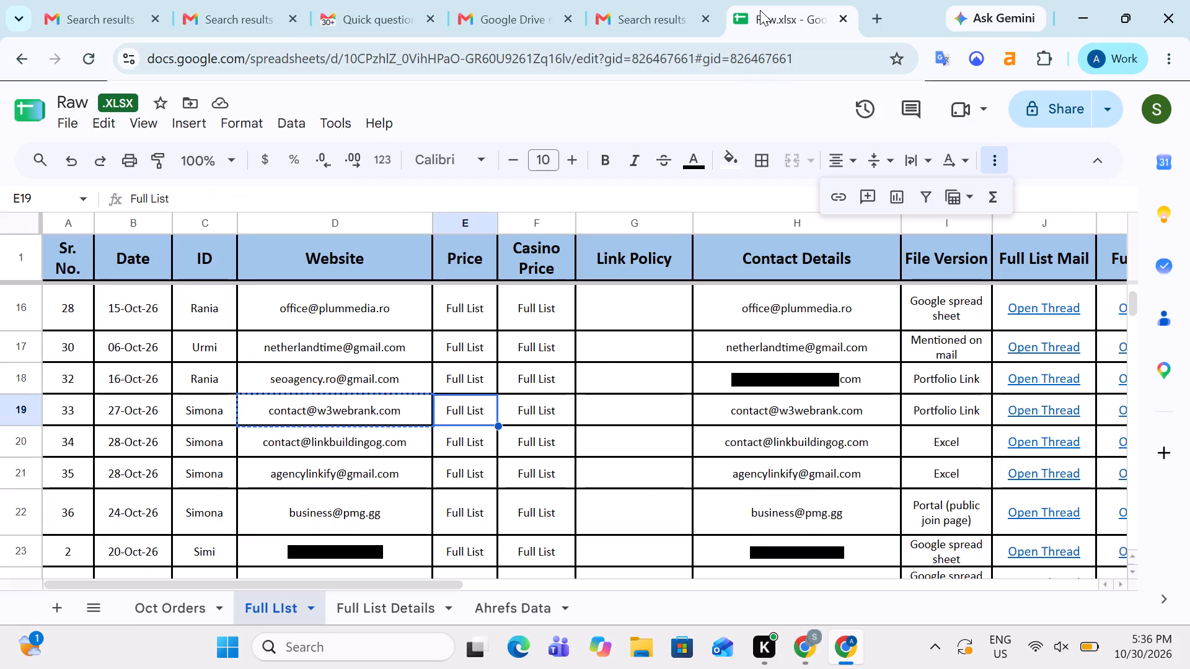
{"action": "key", "text": "Right"}
{"action": "key", "text": "Right"}
{"action": "key", "text": "Right"}
{"action": "key", "text": "Right"}
{"action": "key", "text": "Right"}
{"action": "key", "text": "Left"}
{"action": "key", "text": "Left"}
{"action": "key", "text": "Right"}
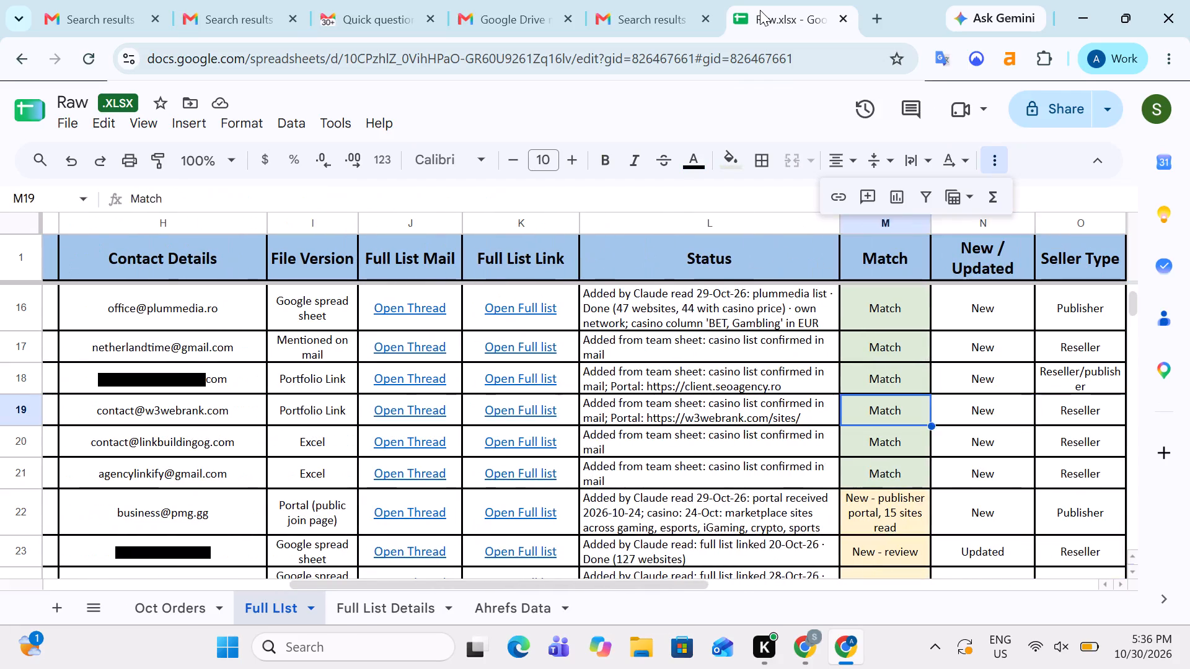
{"action": "key", "text": "Right"}
{"action": "key", "text": "Right"}
{"action": "key", "text": "Left"}
{"action": "key", "text": "Return"}
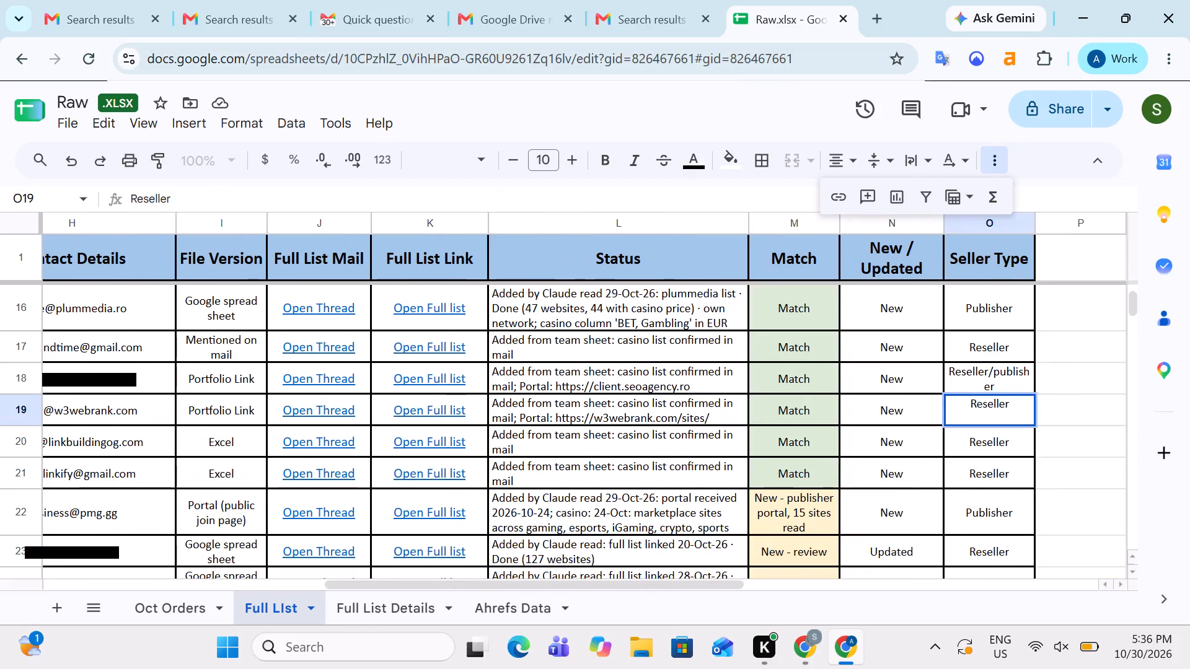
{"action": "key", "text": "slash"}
{"action": "key", "text": "Tab"}
{"action": "key", "text": "Left"}
{"action": "key", "text": "Left"}
{"action": "key", "text": "Right"}
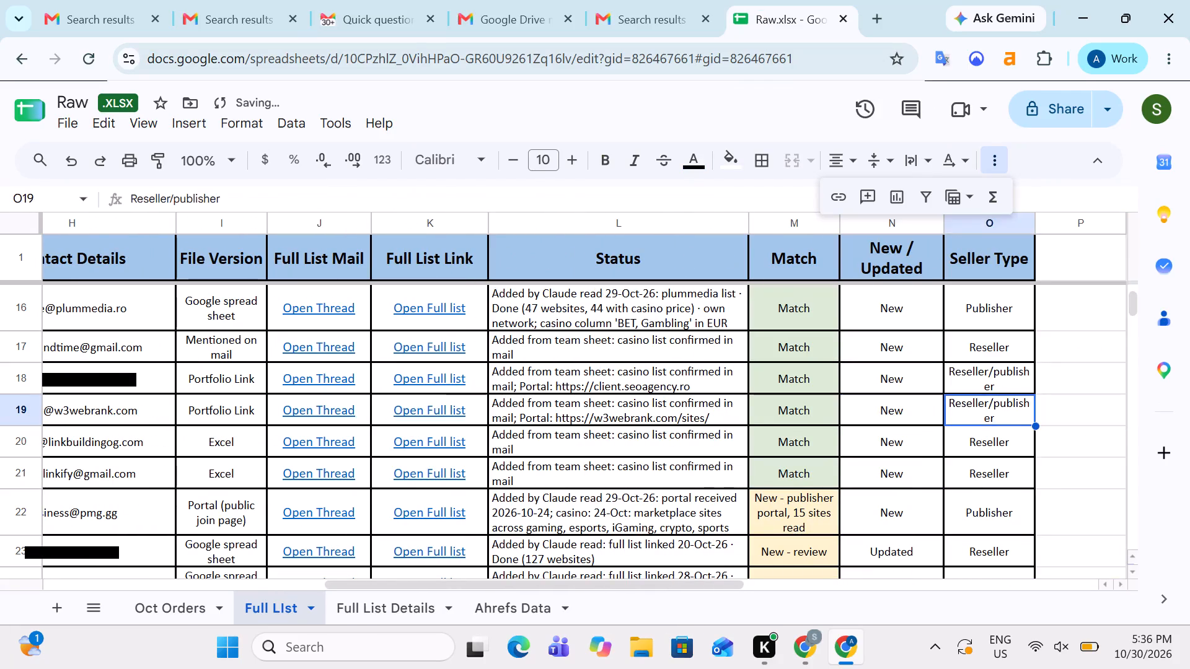
{"action": "key", "text": "Down"}
{"action": "key", "text": "Left"}
{"action": "key", "text": "Left"}
{"action": "key", "text": "Left"}
{"action": "key", "text": "Left"}
{"action": "key", "text": "Left"}
{"action": "key", "text": "Left"}
{"action": "key", "text": "Left"}
{"action": "key", "text": "Left"}
{"action": "key", "text": "Left"}
{"action": "key", "text": "Left"}
{"action": "key", "text": "Left"}
{"action": "key", "text": "Left"}
{"action": "key", "text": "Left"}
{"action": "key", "text": "Left"}
{"action": "key", "text": "Left"}
{"action": "key", "text": "Left"}
{"action": "key", "text": "Left"}
{"action": "key", "text": "Left"}
{"action": "key", "text": "Left"}
{"action": "key", "text": "Left"}
{"action": "key", "text": "Right"}
{"action": "key", "text": "Right"}
{"action": "key", "text": "Right"}
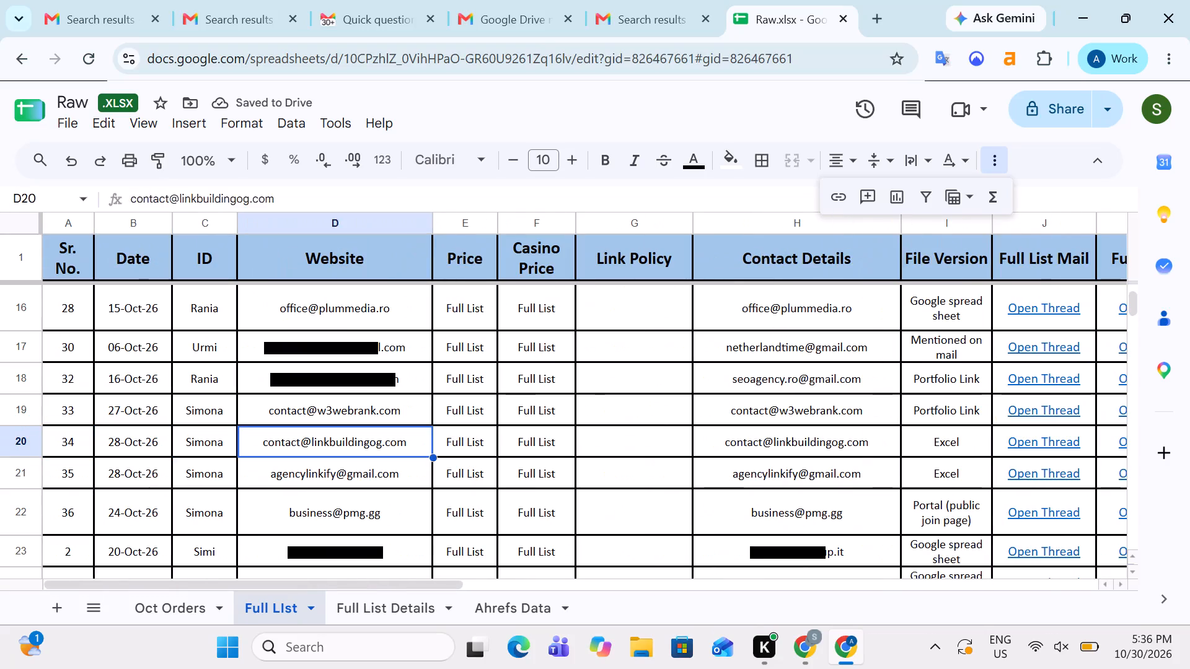
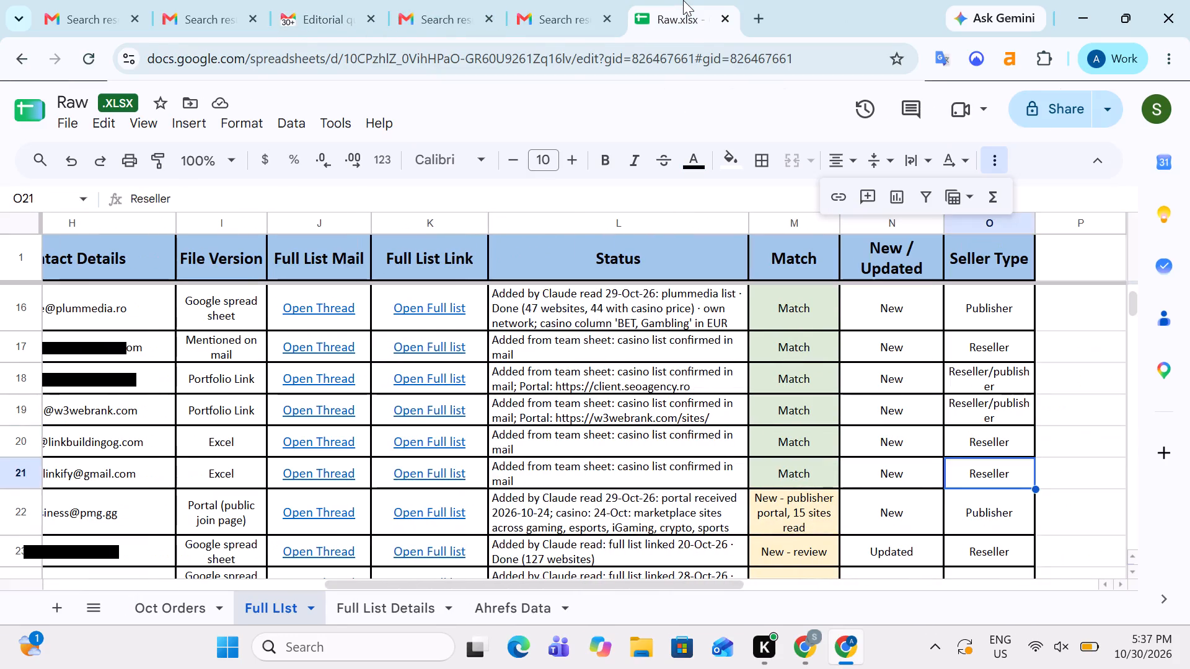
{"action": "key", "text": "Left"}
{"action": "key", "text": "Left"}
{"action": "key", "text": "Left"}
{"action": "key", "text": "Left"}
{"action": "key", "text": "Left"}
{"action": "key", "text": "Left"}
{"action": "key", "text": "Left"}
{"action": "key", "text": "Left"}
{"action": "key", "text": "Left"}
{"action": "key", "text": "Left"}
{"action": "key", "text": "Left"}
{"action": "key", "text": "Left"}
{"action": "key", "text": "Left"}
{"action": "key", "text": "Left"}
{"action": "key", "text": "Left"}
{"action": "key", "text": "Left"}
{"action": "key", "text": "Left"}
{"action": "key", "text": "Left"}
{"action": "key", "text": "Left"}
{"action": "key", "text": "Left"}
{"action": "key", "text": "Right"}
{"action": "key", "text": "Right"}
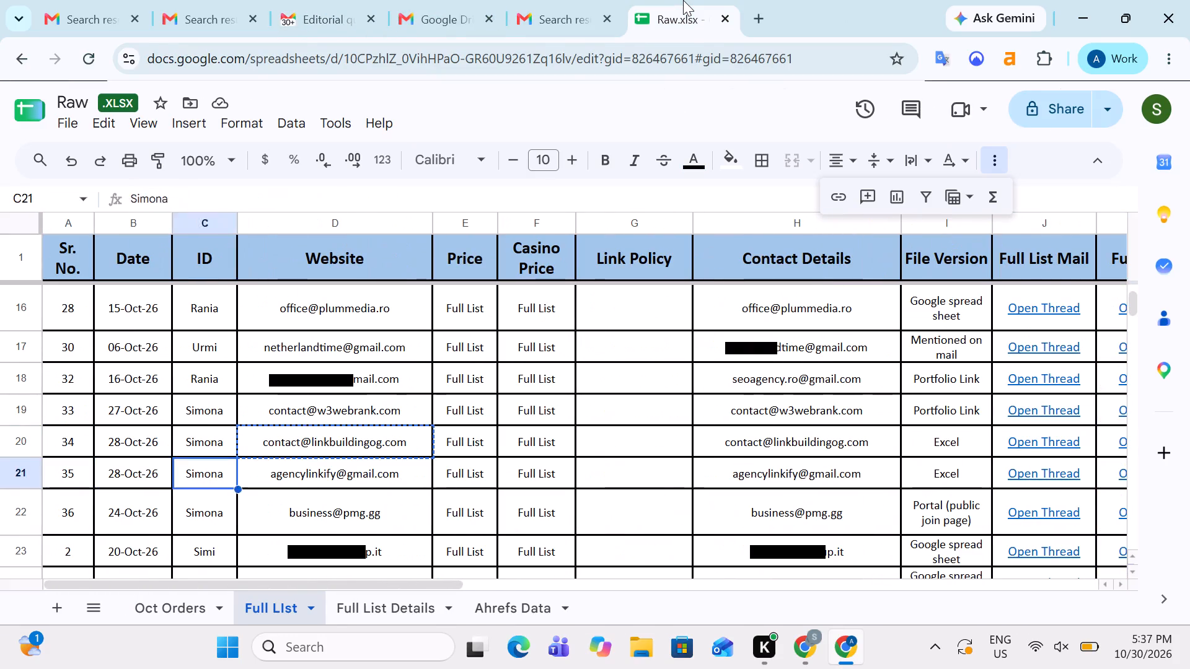
{"action": "key", "text": "Right"}
{"action": "key", "text": "ctrl+c"}
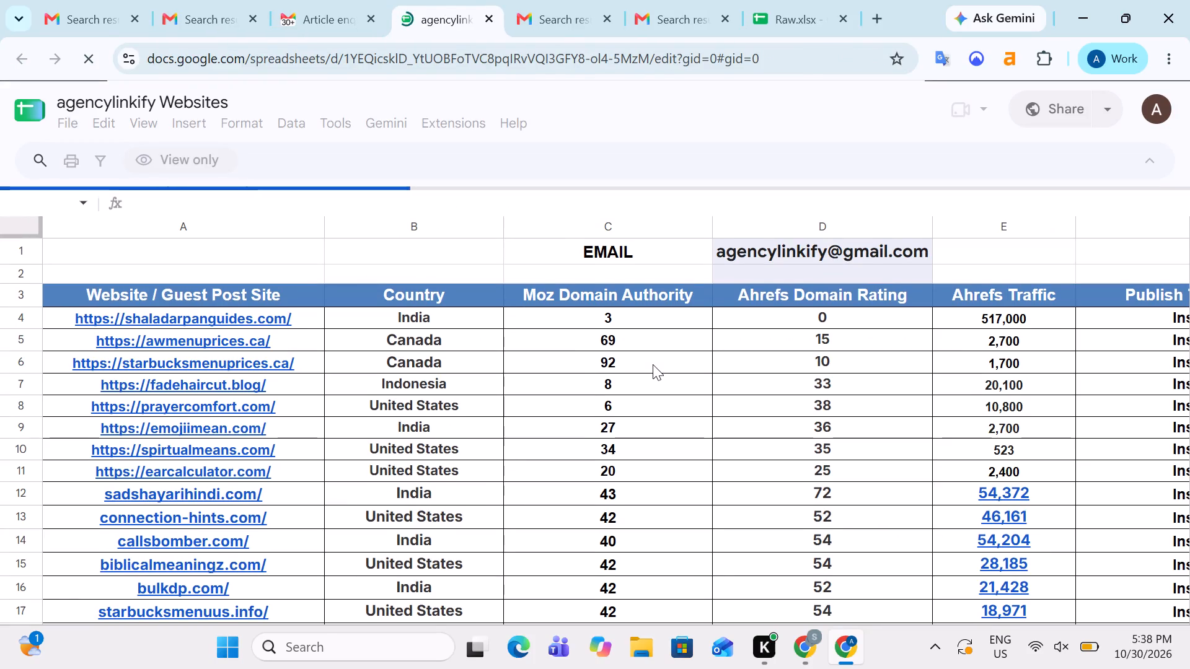
{"action": "scroll", "coordinate": [625, 386], "scroll_direction": "down", "scroll_amount": 4}
{"action": "scroll", "coordinate": [682, 351], "scroll_direction": "down", "scroll_amount": 6}
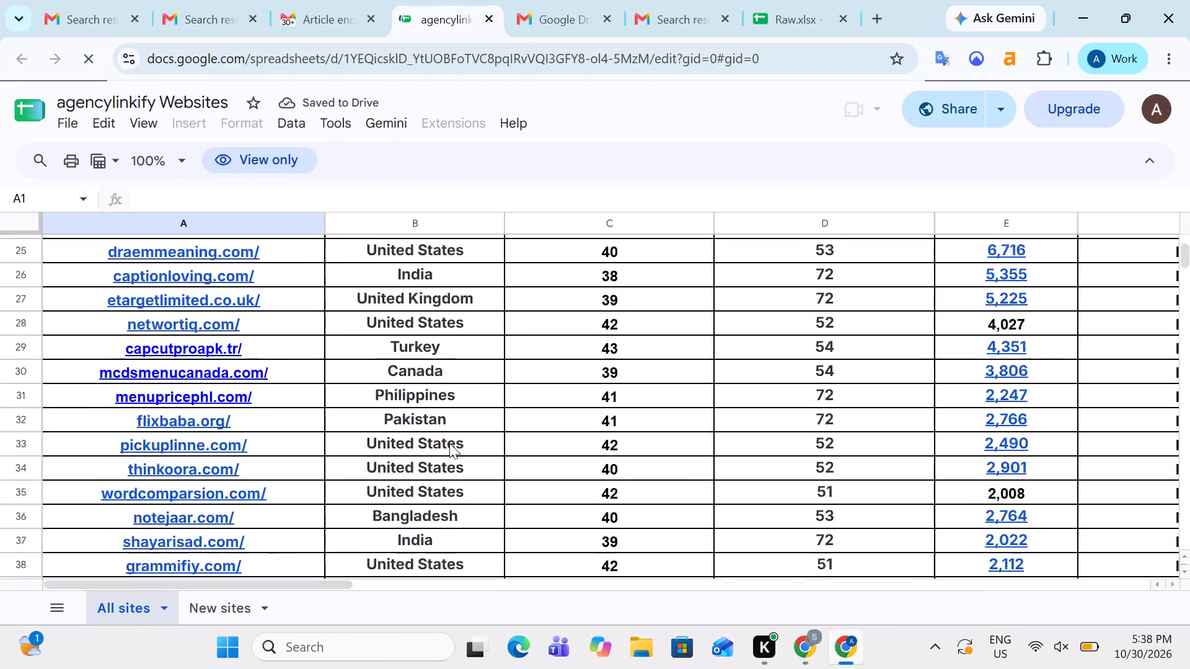
{"action": "scroll", "coordinate": [415, 476], "scroll_direction": "down", "scroll_amount": 10}
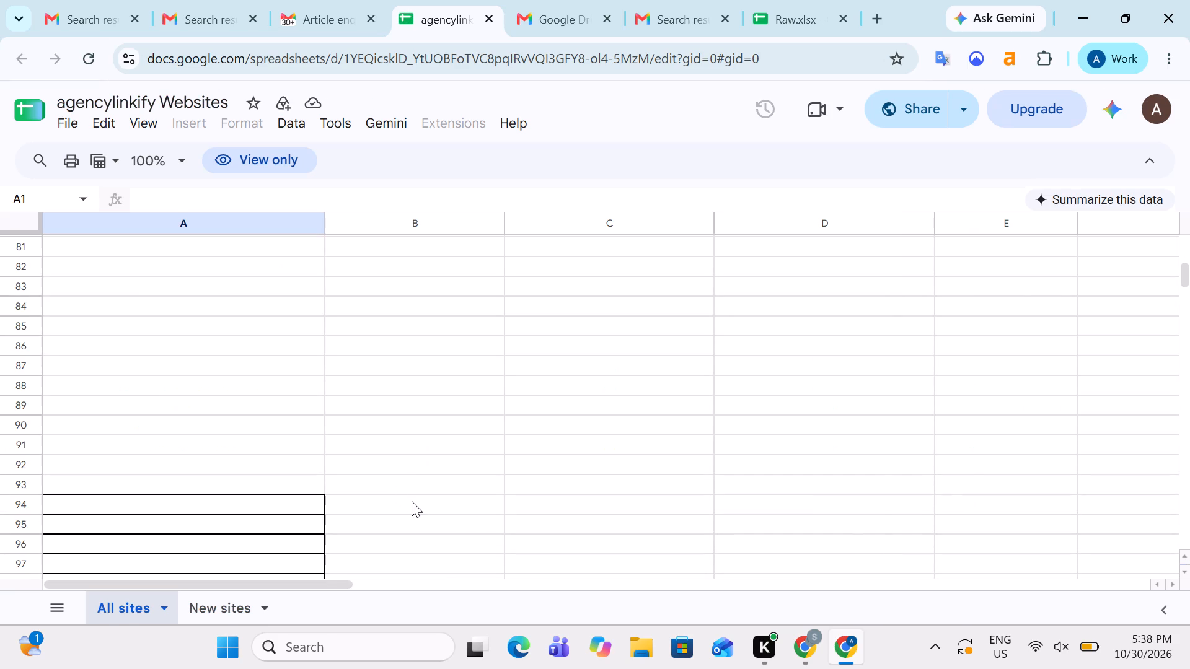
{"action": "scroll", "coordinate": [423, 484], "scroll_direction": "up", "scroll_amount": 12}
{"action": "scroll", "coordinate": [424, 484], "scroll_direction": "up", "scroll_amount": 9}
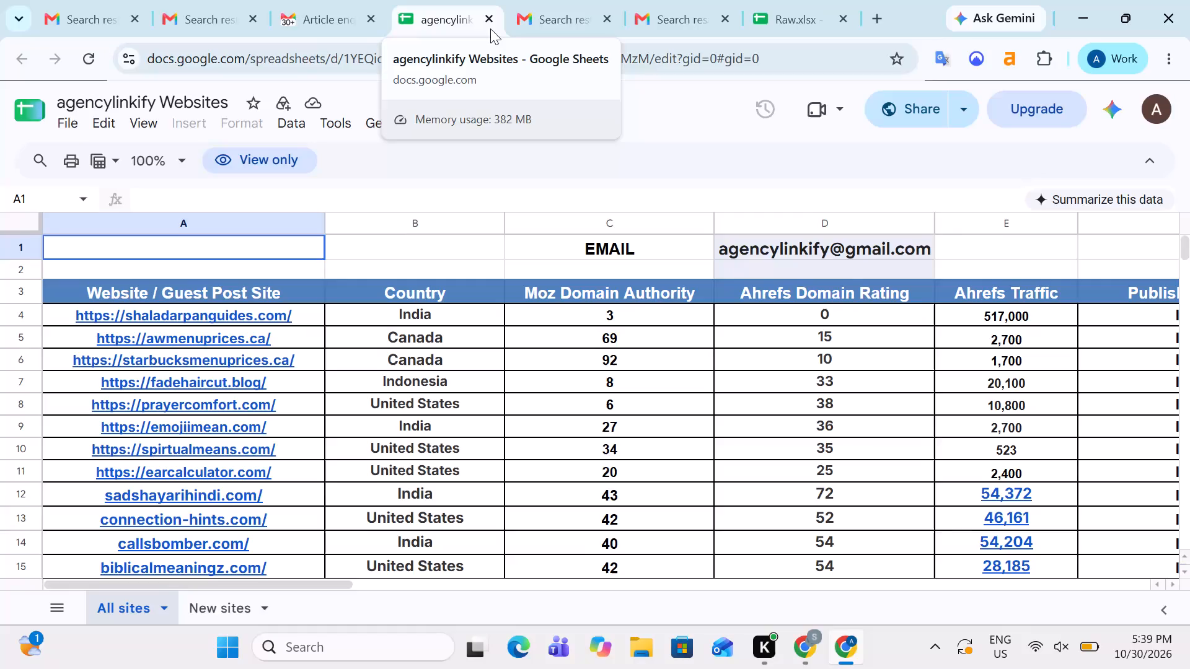
Close the agencylinkify Websites sheet and check row 21's Seller Type in the Full List sheet of Raw.xlsx.
{"action": "left_click", "coordinate": [493, 21]}
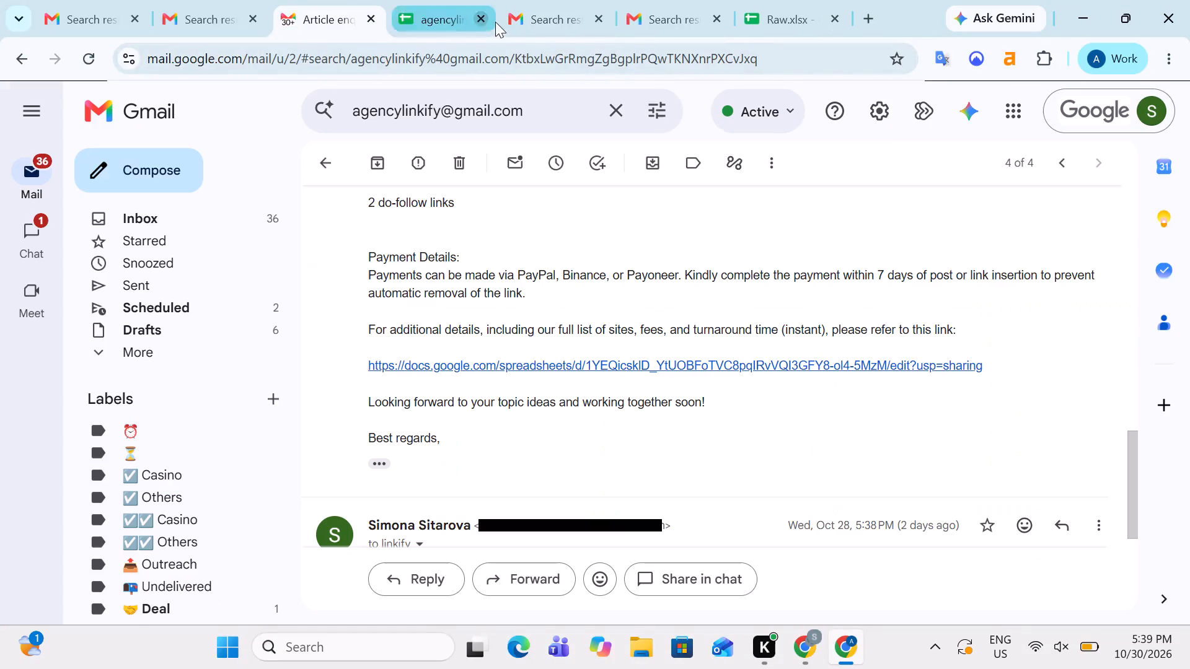
{"action": "left_click", "coordinate": [689, 0]}
{"action": "key", "text": "Right"}
{"action": "key", "text": "Right"}
{"action": "key", "text": "Right"}
{"action": "key", "text": "Right"}
{"action": "key", "text": "Right"}
{"action": "key", "text": "Right"}
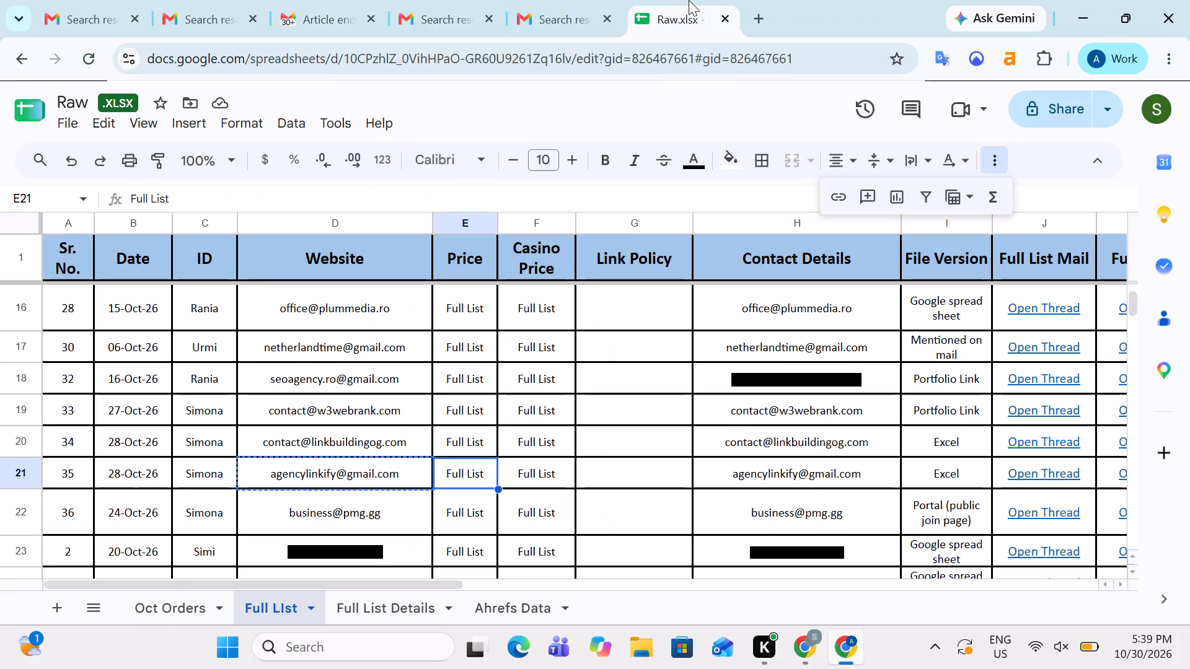
{"action": "key", "text": "Right"}
{"action": "key", "text": "Right"}
{"action": "key", "text": "Right"}
{"action": "key", "text": "Right"}
{"action": "key", "text": "Right"}
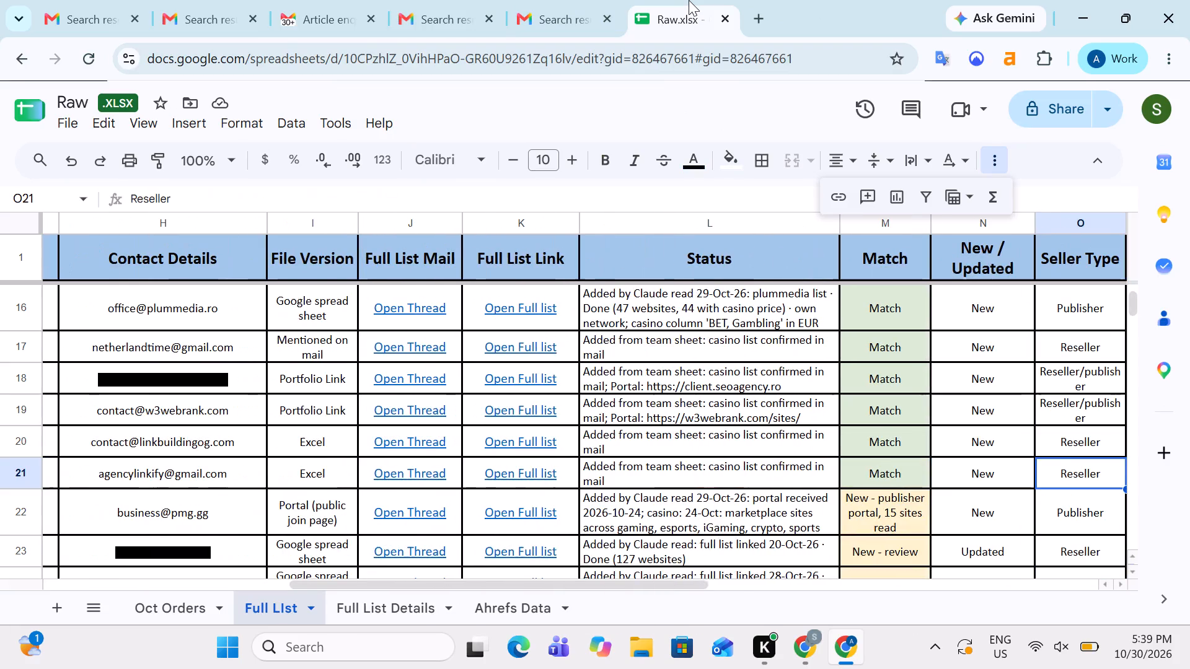
{"action": "key", "text": "Right"}
Review the pmg.gg seller's entries across row 22 of the Full List sheet, including its Status, Match, New / Updated and Seller Type.
{"action": "key", "text": "Down"}
{"action": "key", "text": "Left"}
{"action": "key", "text": "Left"}
{"action": "key", "text": "Left"}
{"action": "key", "text": "Left"}
{"action": "key", "text": "Left"}
{"action": "key", "text": "Left"}
{"action": "key", "text": "Left"}
{"action": "key", "text": "Left"}
{"action": "key", "text": "Left"}
{"action": "key", "text": "Left"}
{"action": "key", "text": "Left"}
{"action": "key", "text": "Left"}
{"action": "key", "text": "Left"}
{"action": "key", "text": "Left"}
{"action": "key", "text": "Left"}
{"action": "key", "text": "Left"}
{"action": "key", "text": "Left"}
{"action": "key", "text": "Left"}
{"action": "key", "text": "Left"}
{"action": "key", "text": "Left"}
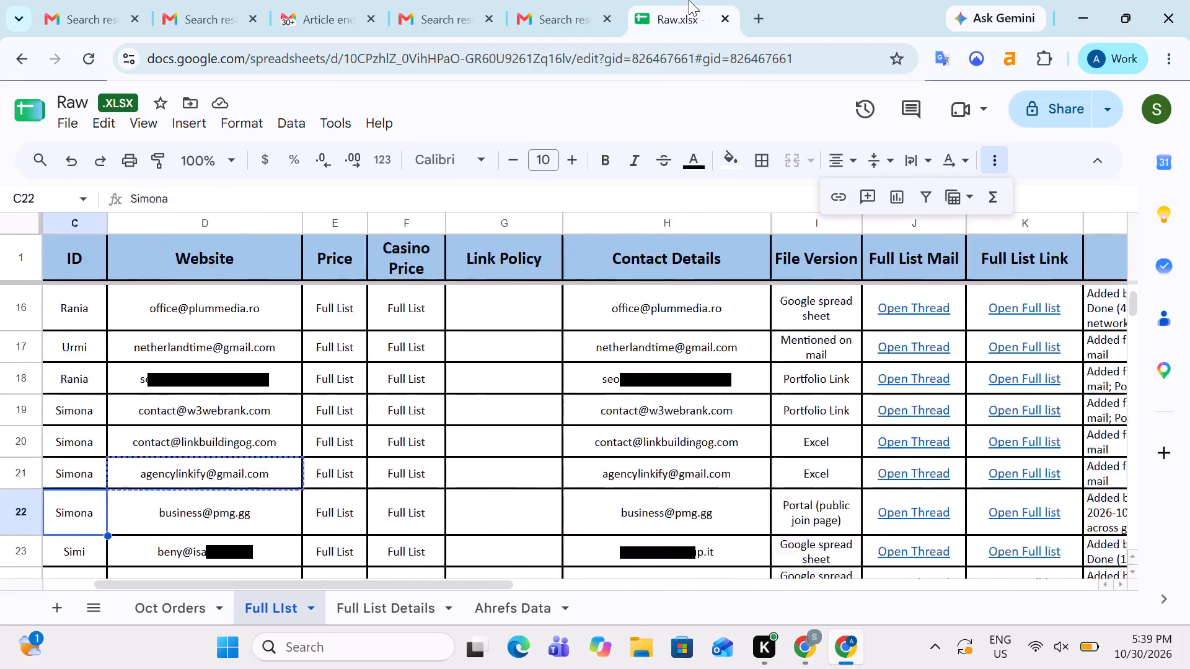
{"action": "key", "text": "Right"}
{"action": "key", "text": "Right"}
{"action": "key", "text": "Right"}
{"action": "key", "text": "Right"}
{"action": "key", "text": "Left"}
{"action": "key", "text": "Right"}
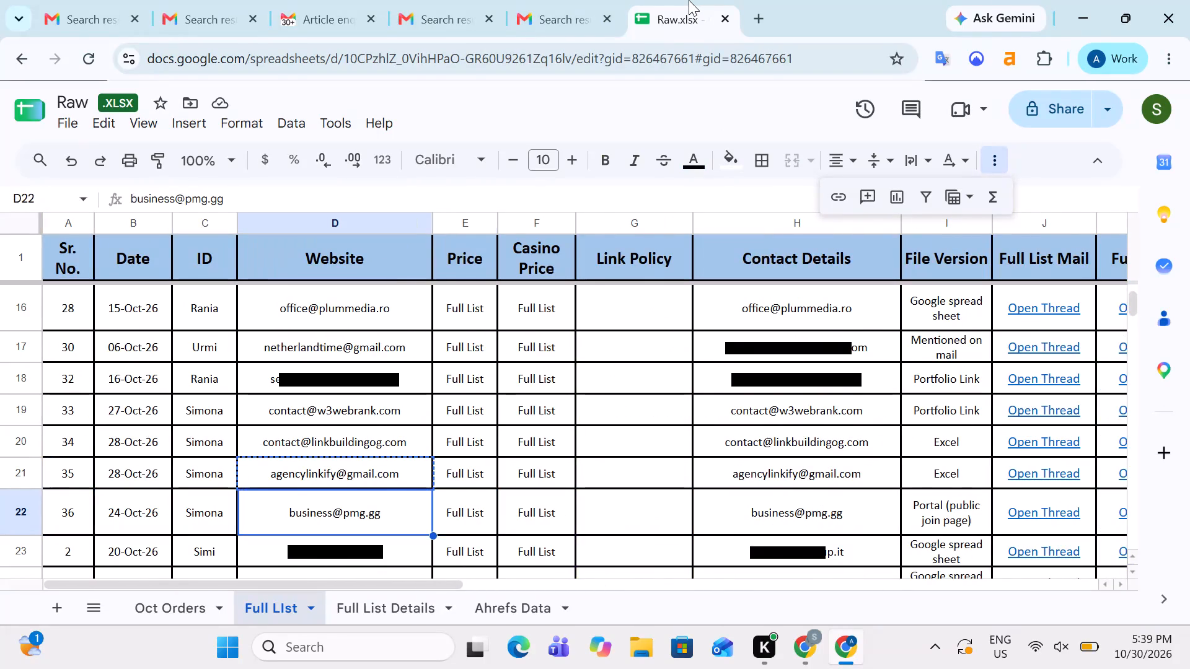
{"action": "key", "text": "Right"}
{"action": "key", "text": "Right"}
{"action": "key", "text": "Right"}
{"action": "key", "text": "Right"}
{"action": "key", "text": "Right"}
{"action": "key", "text": "Right"}
{"action": "key", "text": "Right"}
{"action": "key", "text": "Right"}
{"action": "key", "text": "Right"}
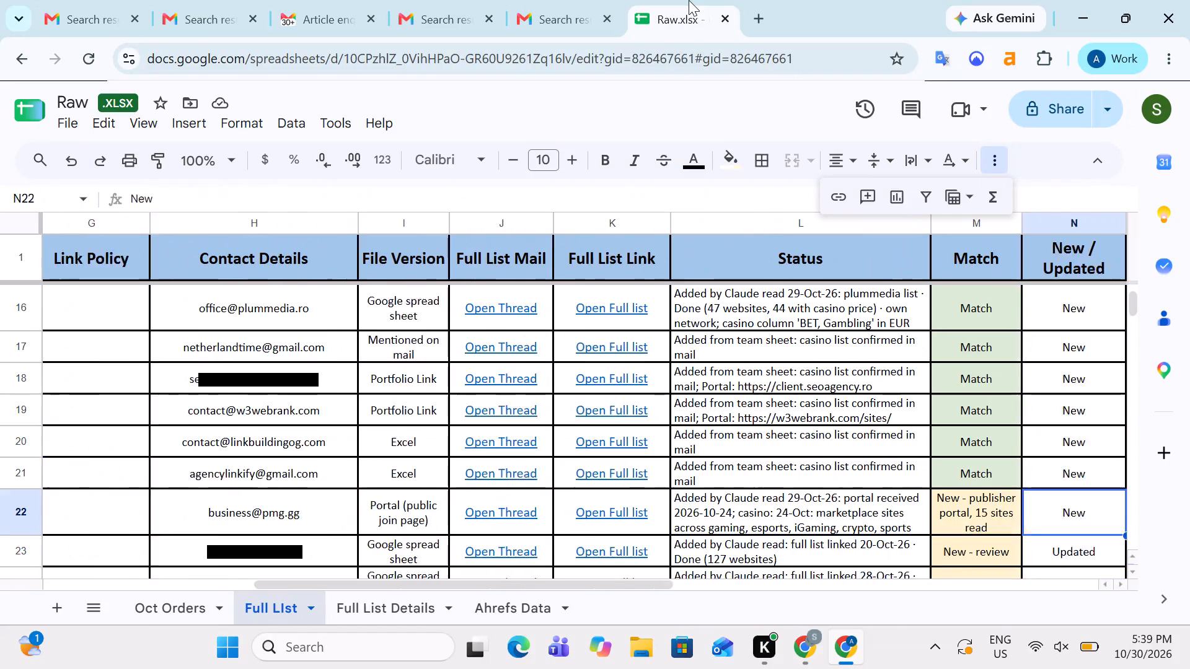
{"action": "key", "text": "Right"}
{"action": "key", "text": "Right"}
{"action": "key", "text": "Right"}
{"action": "key", "text": "Left"}
{"action": "key", "text": "Left"}
{"action": "key", "text": "Left"}
{"action": "key", "text": "Left"}
{"action": "key", "text": "Left"}
{"action": "key", "text": "Left"}
{"action": "key", "text": "Left"}
{"action": "key", "text": "Left"}
{"action": "key", "text": "Left"}
{"action": "key", "text": "Left"}
{"action": "key", "text": "Left"}
{"action": "key", "text": "Left"}
{"action": "key", "text": "Left"}
{"action": "key", "text": "Left"}
{"action": "key", "text": "Left"}
{"action": "key", "text": "Left"}
{"action": "key", "text": "Left"}
{"action": "key", "text": "Left"}
{"action": "key", "text": "Left"}
{"action": "key", "text": "Left"}
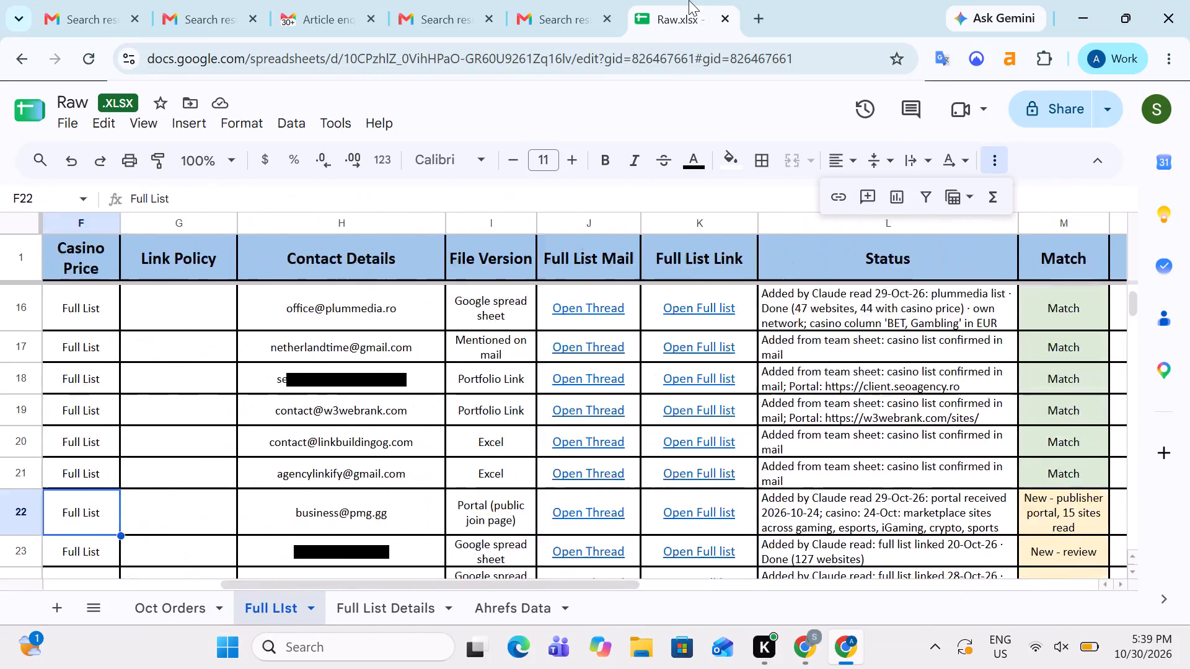
{"action": "key", "text": "Right"}
{"action": "key", "text": "Right"}
{"action": "key", "text": "Right"}
{"action": "key", "text": "Left"}
{"action": "key", "text": "Right"}
{"action": "key", "text": "ctrl+c"}
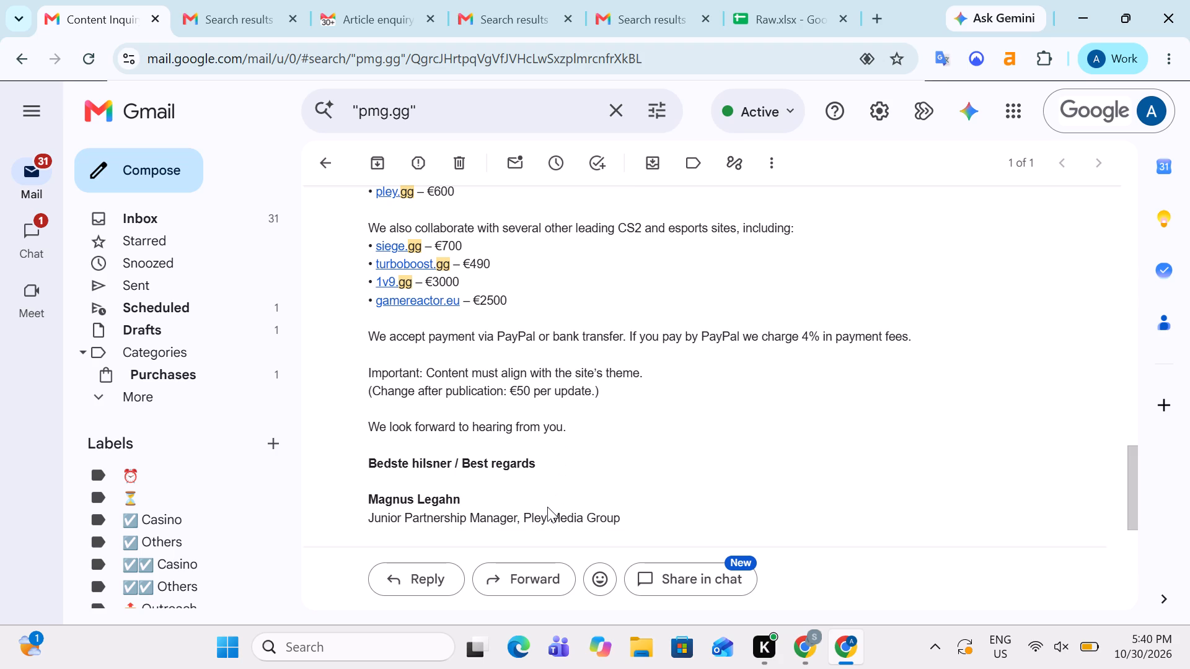
{"action": "scroll", "coordinate": [539, 518], "scroll_direction": "down", "scroll_amount": 1}
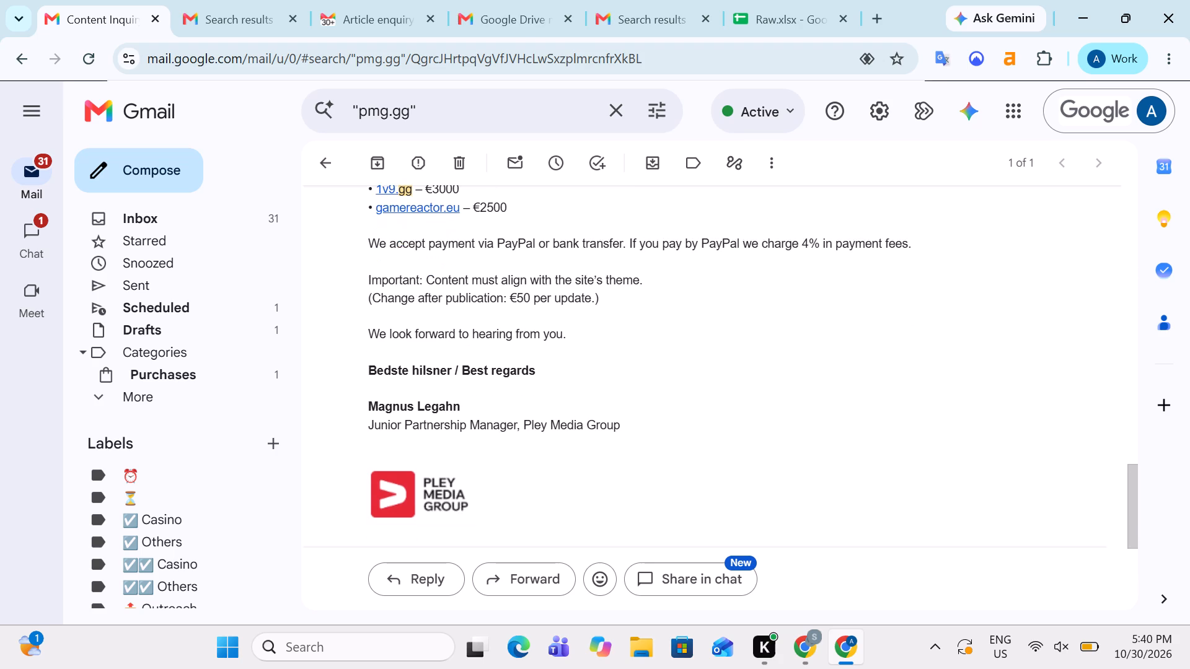
{"action": "scroll", "coordinate": [521, 491], "scroll_direction": "up", "scroll_amount": 1}
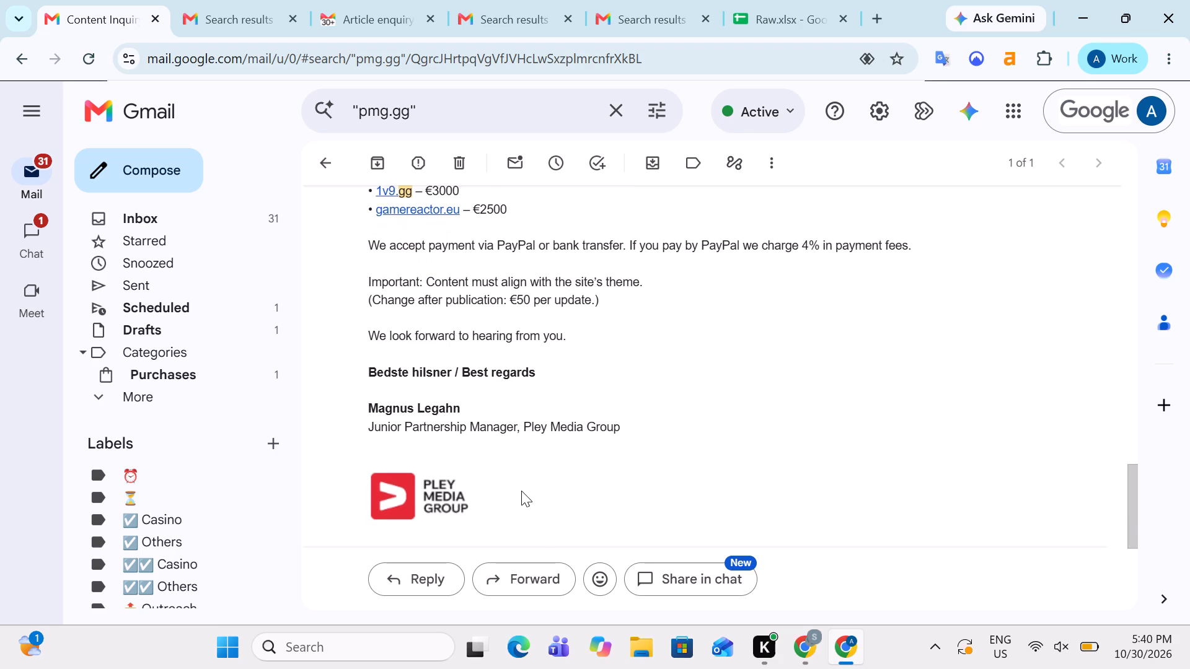
{"action": "scroll", "coordinate": [521, 491], "scroll_direction": "up", "scroll_amount": 5}
{"action": "scroll", "coordinate": [531, 500], "scroll_direction": "down", "scroll_amount": 2}
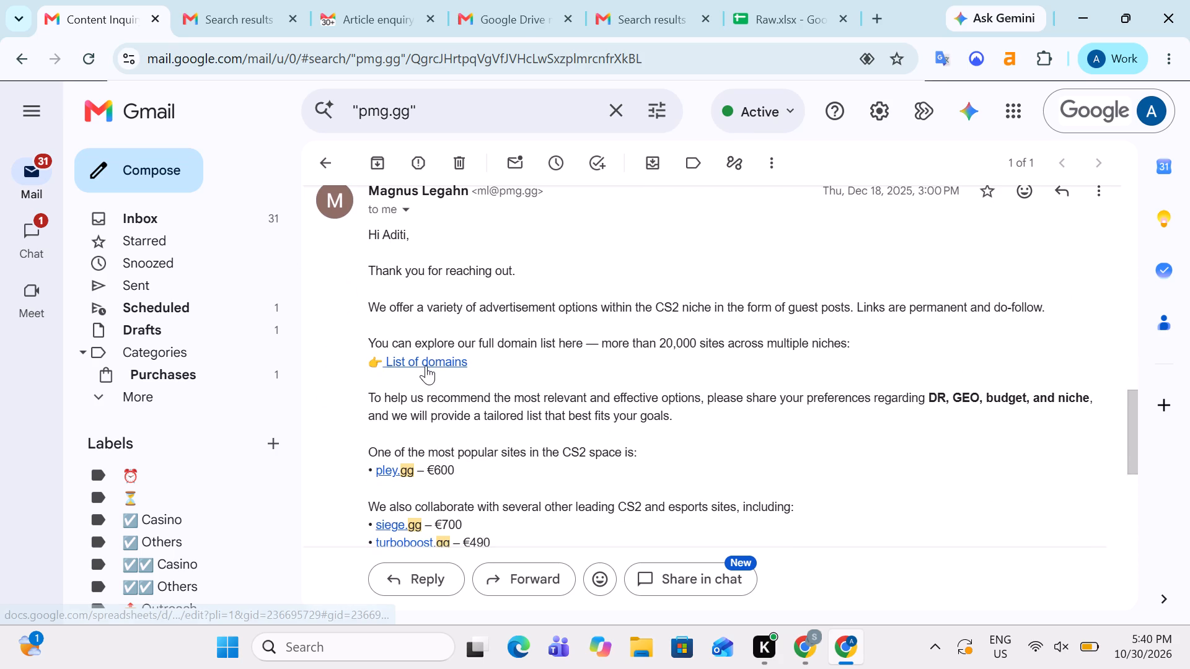
{"action": "left_click", "coordinate": [434, 354]}
{"action": "left_click", "coordinate": [441, 361]}
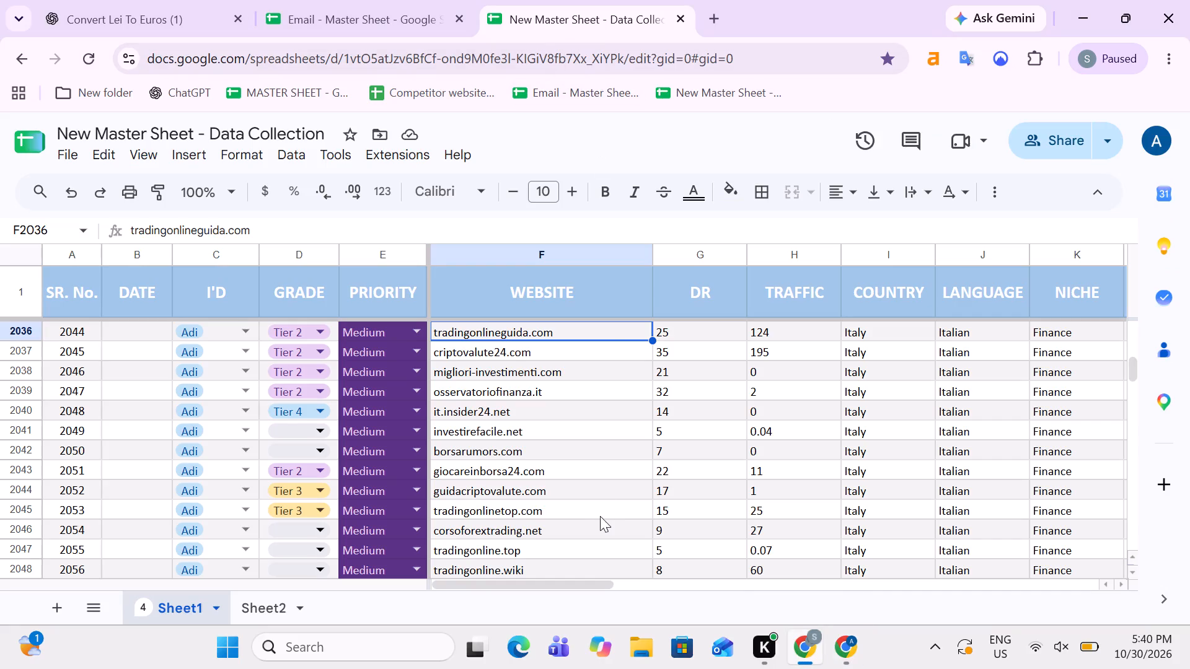
{"action": "key", "text": "ctrl+f"}
{"action": "key", "text": "ctrl+v"}
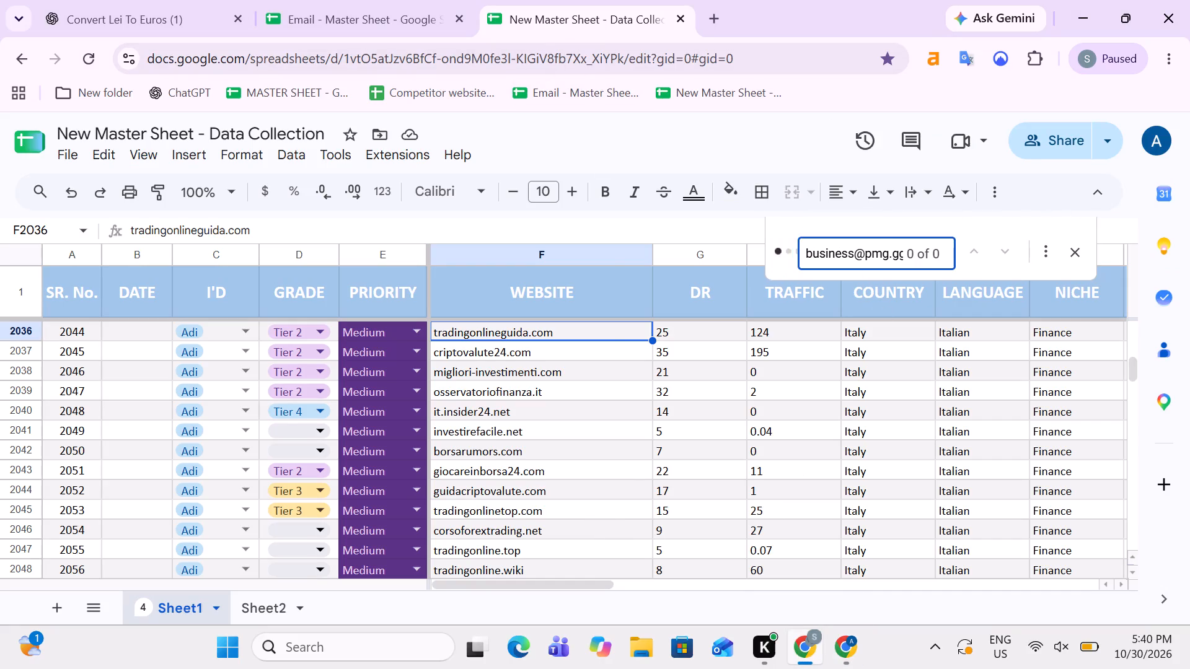
{"action": "left_click_drag", "start_coordinate": [863, 253], "coordinate": [801, 263]}
{"action": "key", "text": "BackSpace"}
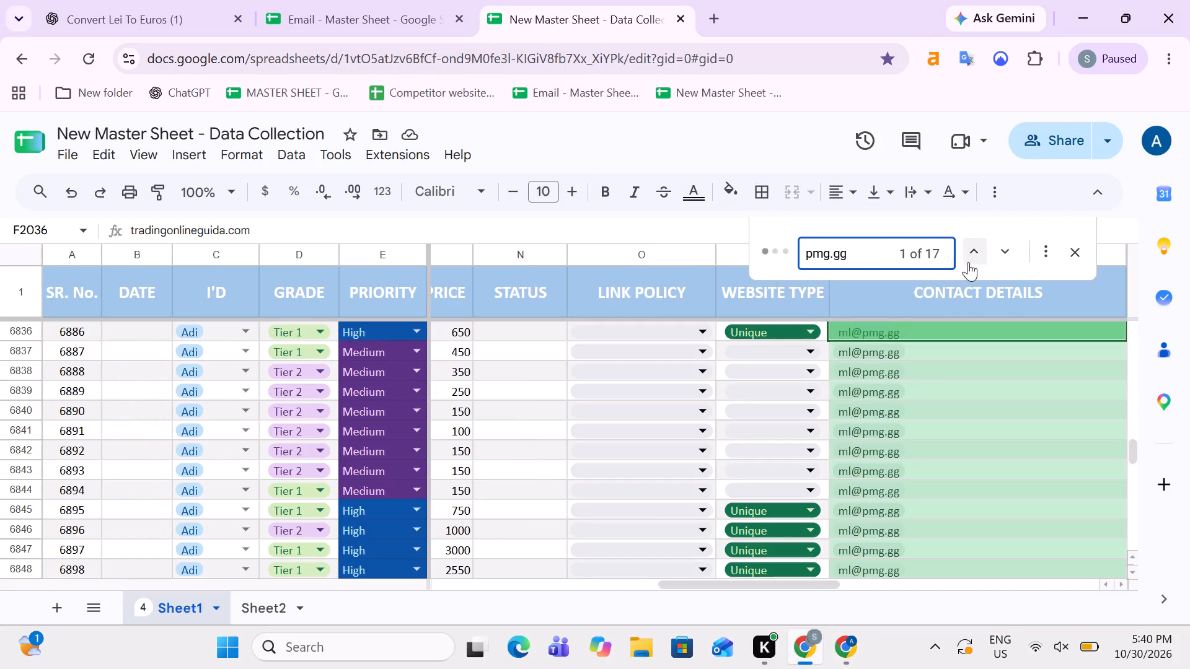
{"action": "scroll", "coordinate": [979, 392], "scroll_direction": "down", "scroll_amount": 2}
{"action": "scroll", "coordinate": [977, 392], "scroll_direction": "up", "scroll_amount": 2}
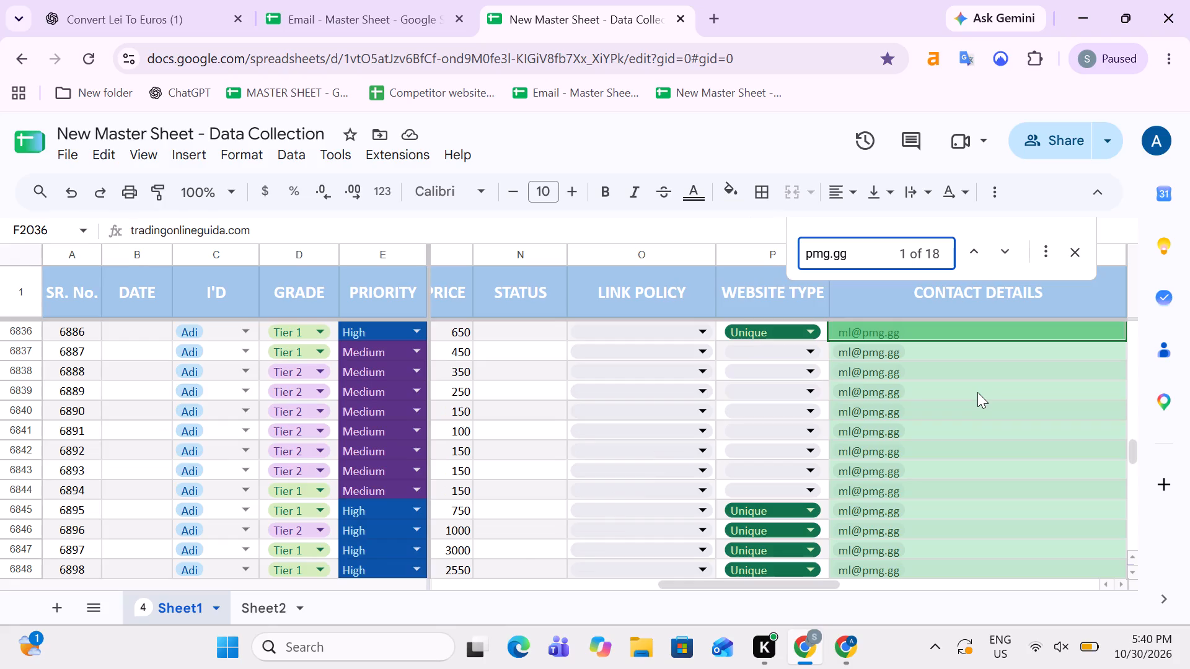
{"action": "left_click", "coordinate": [977, 261]}
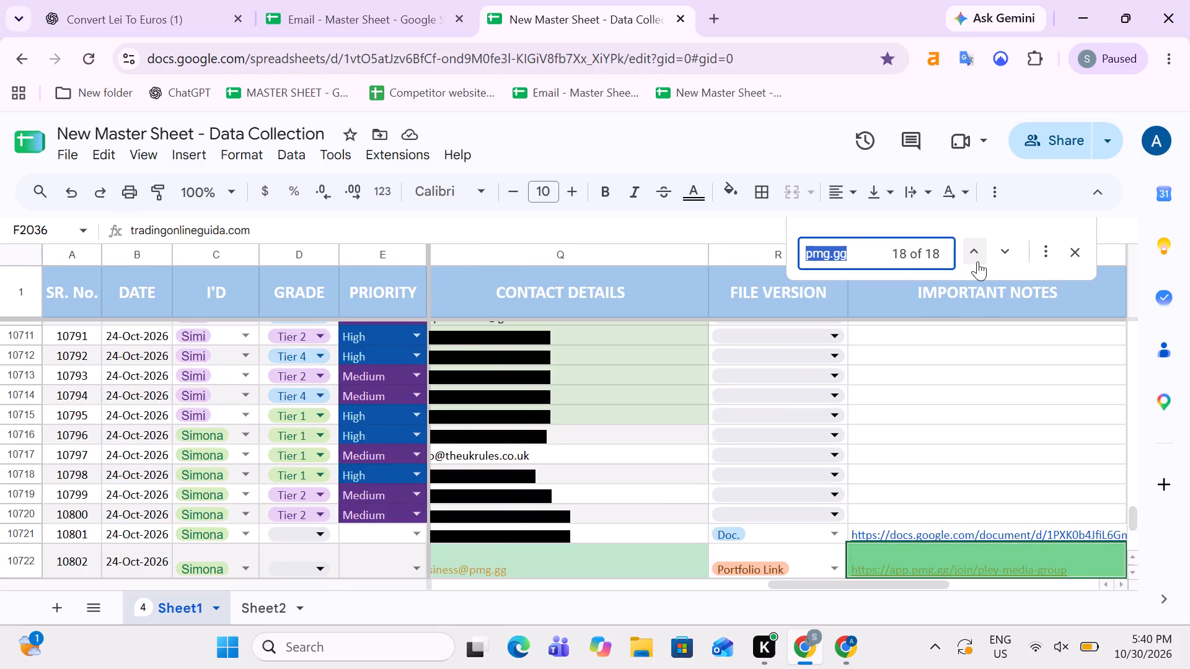
{"action": "scroll", "coordinate": [862, 434], "scroll_direction": "down", "scroll_amount": 1}
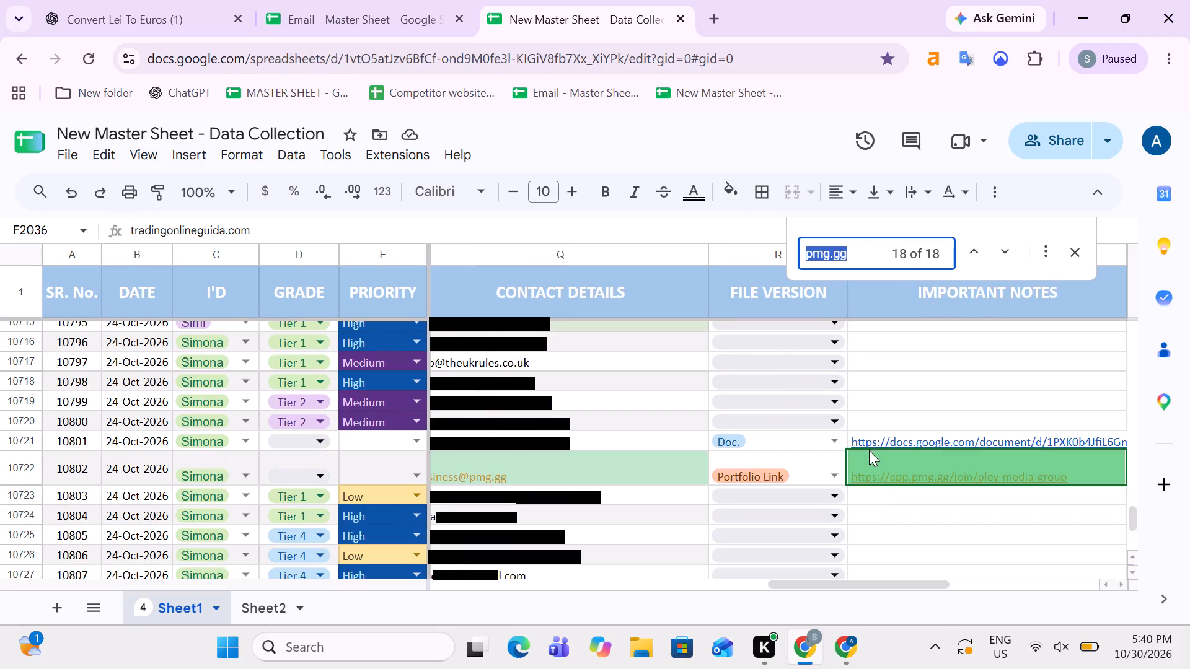
{"action": "left_click", "coordinate": [974, 252]}
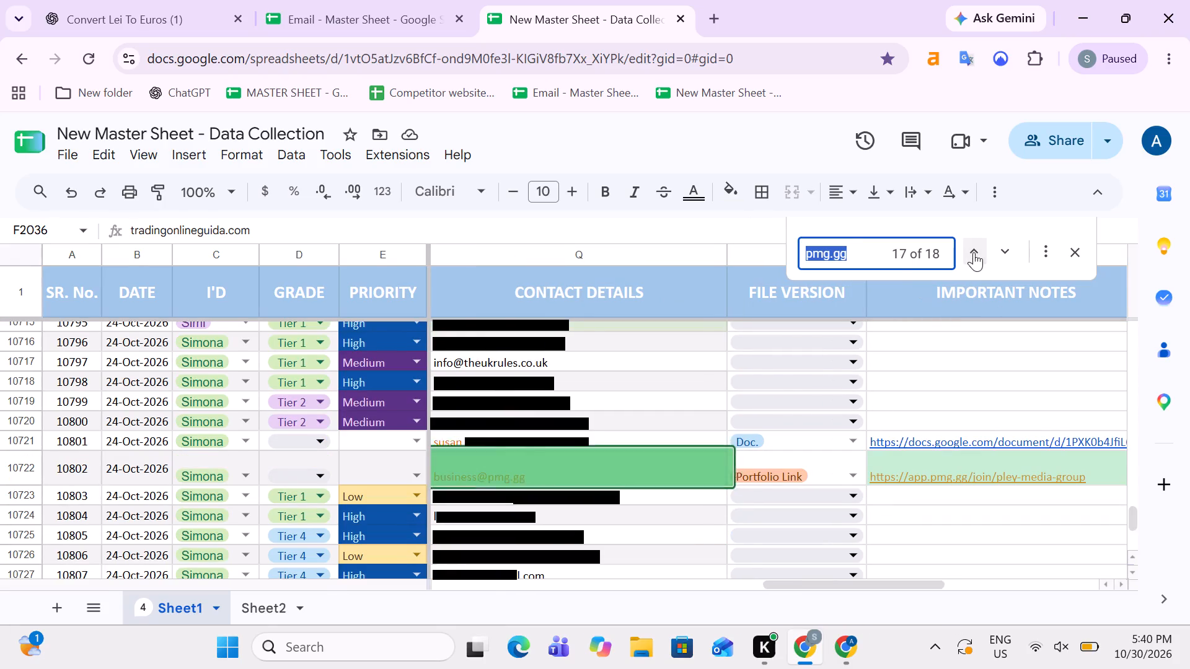
{"action": "left_click", "coordinate": [972, 250]}
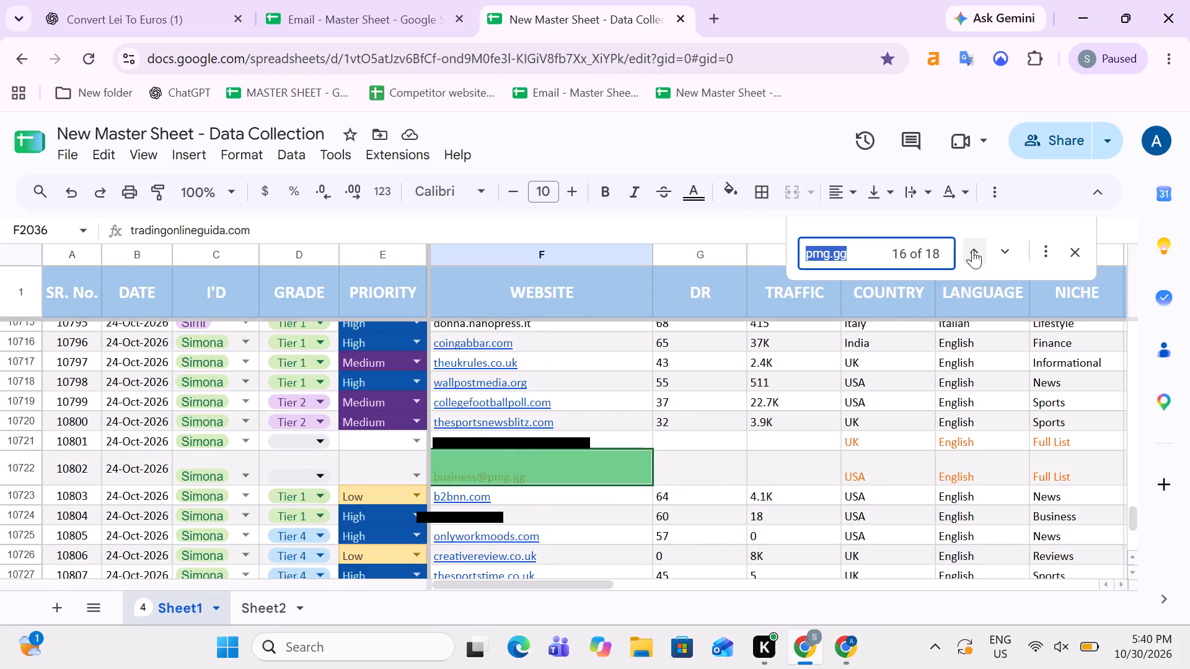
{"action": "left_click", "coordinate": [972, 250]}
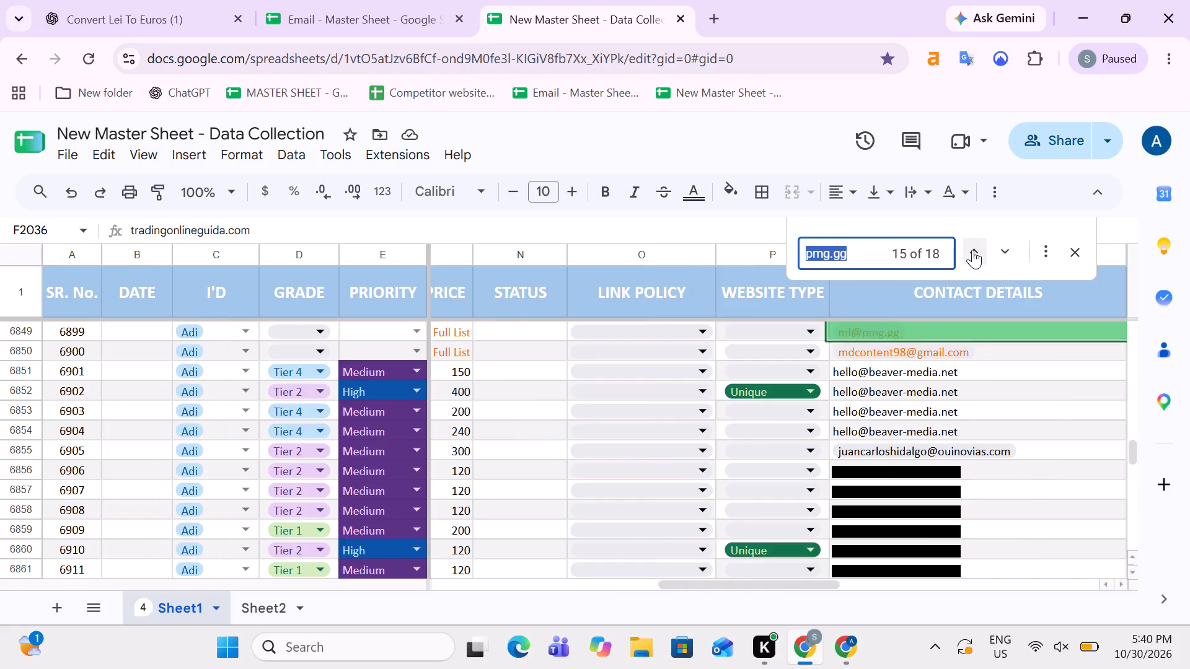
{"action": "left_click", "coordinate": [972, 250]}
{"action": "left_click", "coordinate": [972, 250]}
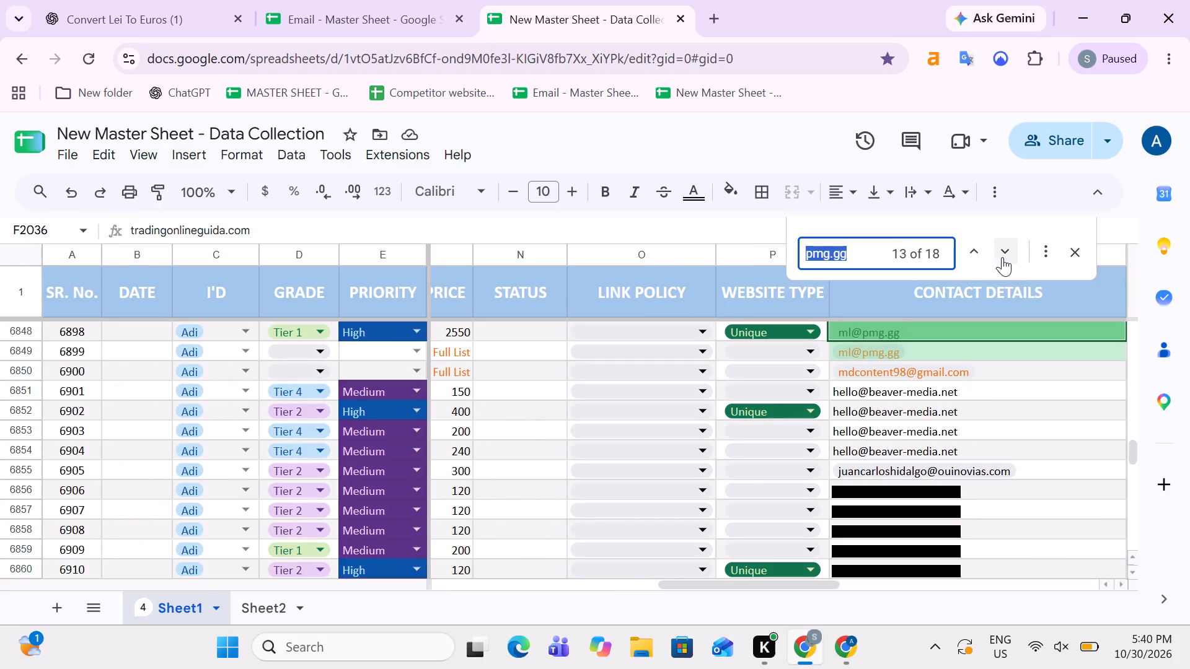
Examine row 6849's full-list entry for the pmg.gg contact across its columns in the master sheet and close the search.
{"action": "left_click", "coordinate": [985, 352]}
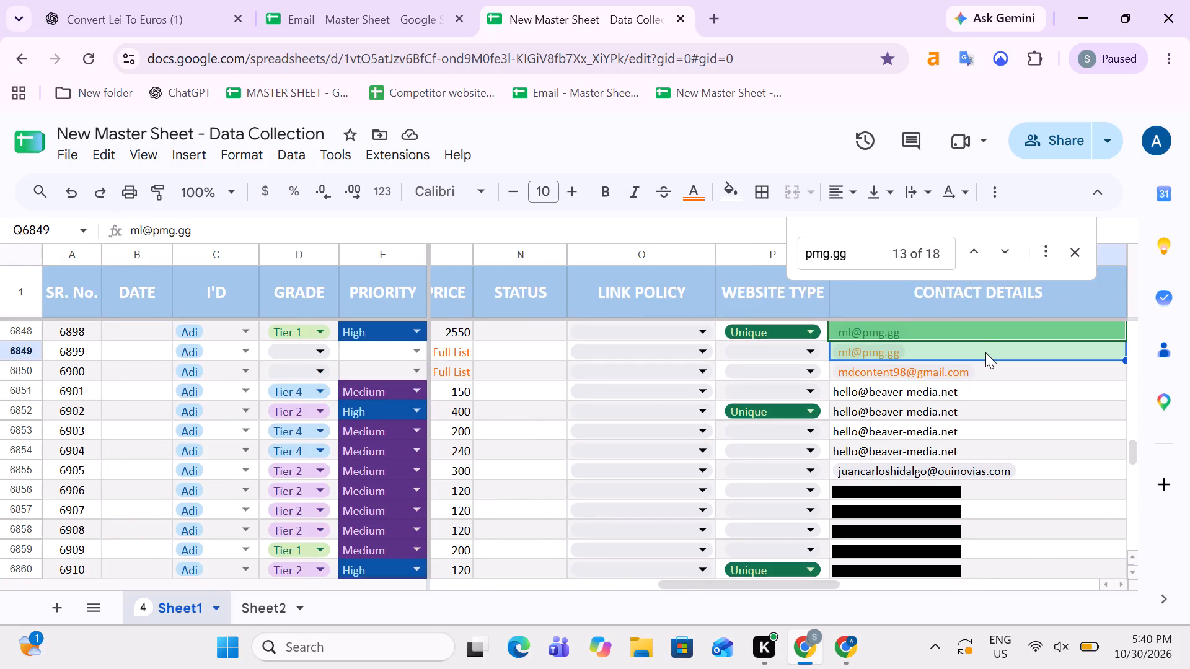
{"action": "key", "text": "Right"}
{"action": "key", "text": "Right"}
{"action": "key", "text": "Left"}
{"action": "key", "text": "Left"}
{"action": "key", "text": "Left"}
{"action": "key", "text": "Left"}
{"action": "key", "text": "Left"}
{"action": "key", "text": "Left"}
{"action": "key", "text": "Left"}
{"action": "key", "text": "Left"}
{"action": "key", "text": "Left"}
{"action": "key", "text": "Left"}
{"action": "key", "text": "Left"}
{"action": "key", "text": "Left"}
{"action": "key", "text": "Left"}
{"action": "key", "text": "Left"}
{"action": "key", "text": "Left"}
{"action": "key", "text": "Left"}
{"action": "key", "text": "Left"}
{"action": "key", "text": "Left"}
{"action": "key", "text": "Left"}
{"action": "key", "text": "Left"}
{"action": "key", "text": "Right"}
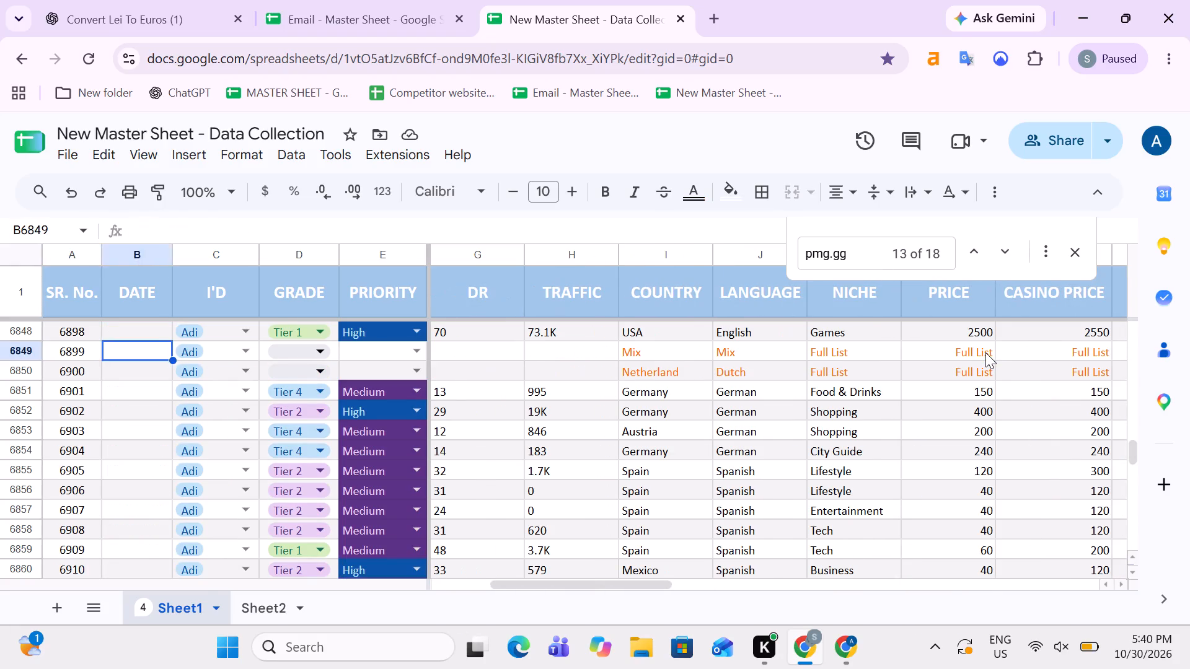
{"action": "key", "text": "Right"}
{"action": "key", "text": "Right"}
{"action": "key", "text": "Right"}
{"action": "key", "text": "Right"}
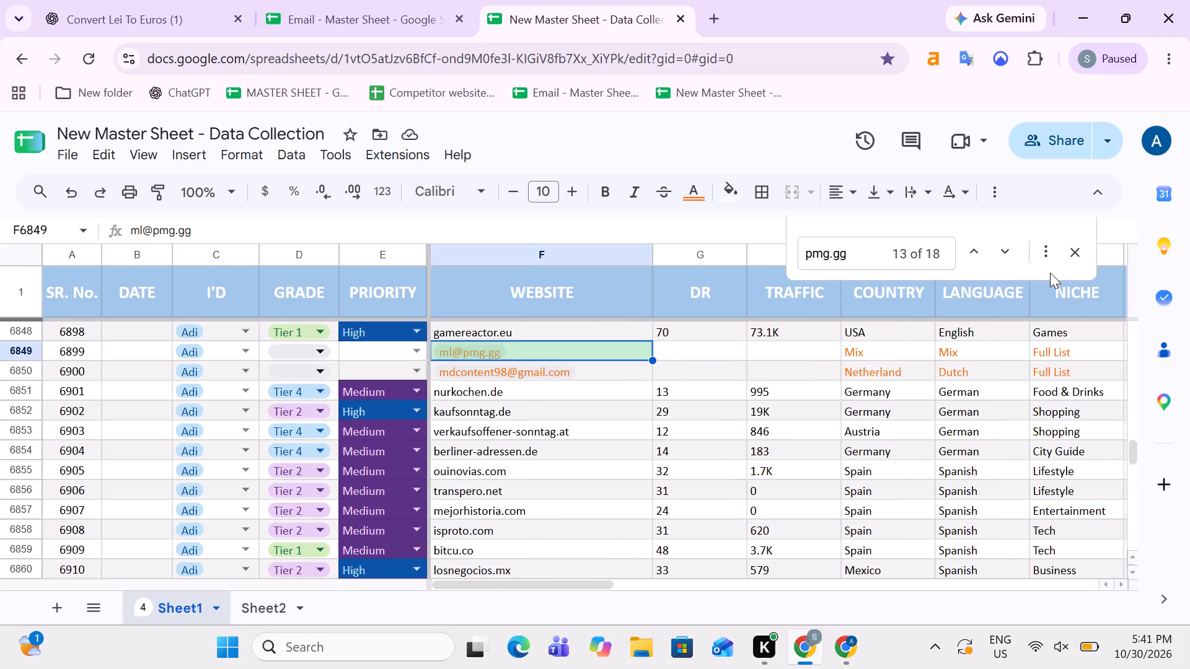
{"action": "left_click", "coordinate": [1073, 259]}
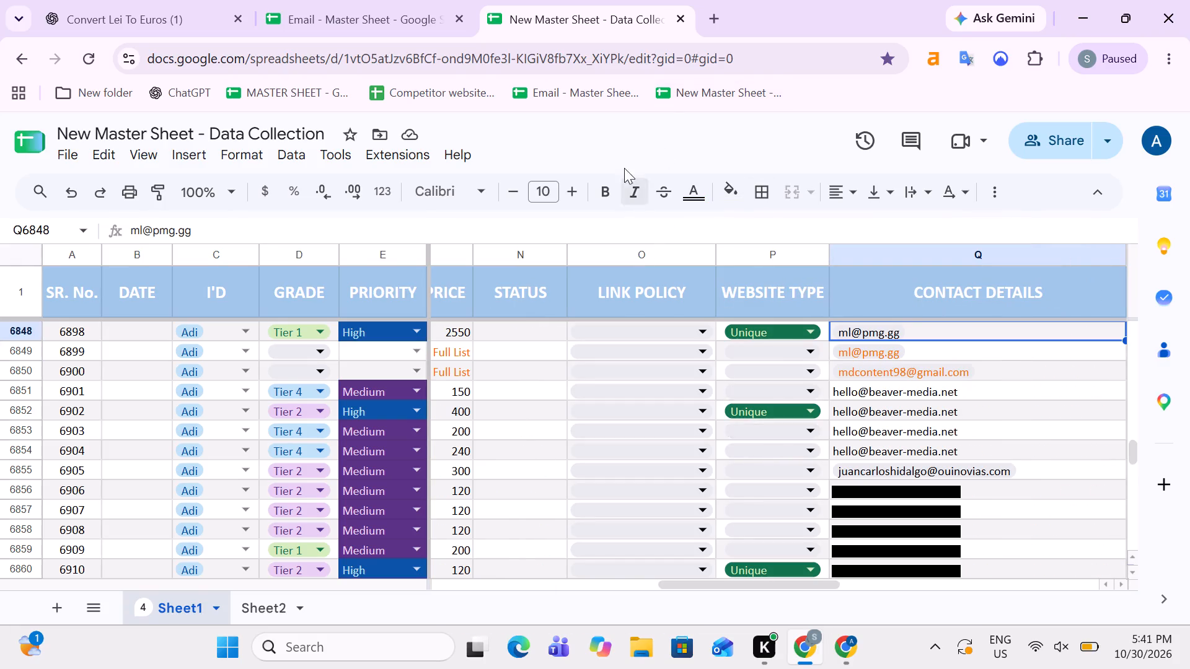
{"action": "key", "text": "alt+Tab"}
{"action": "left_click", "coordinate": [799, 0]}
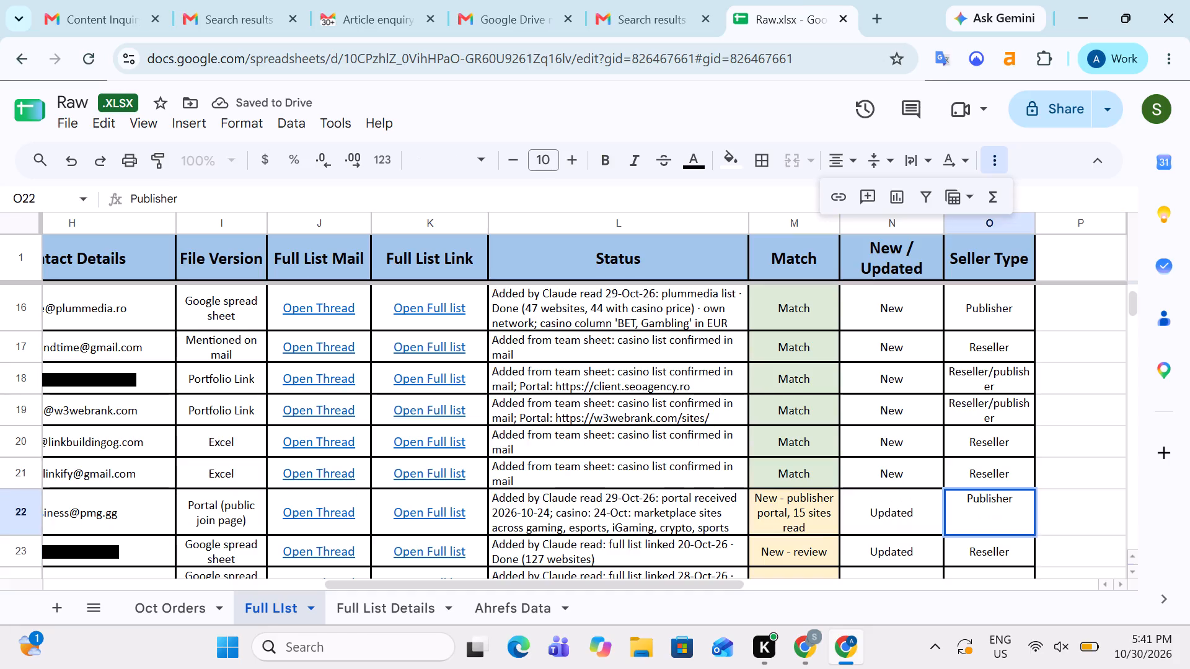
{"action": "key", "text": "Left"}
{"action": "key", "text": "Left"}
{"action": "key", "text": "Left"}
{"action": "key", "text": "Left"}
{"action": "key", "text": "Left"}
{"action": "key", "text": "Left"}
{"action": "key", "text": "Left"}
{"action": "key", "text": "Left"}
{"action": "key", "text": "Left"}
{"action": "key", "text": "Left"}
{"action": "key", "text": "Left"}
{"action": "key", "text": "Left"}
{"action": "key", "text": "Left"}
{"action": "key", "text": "Left"}
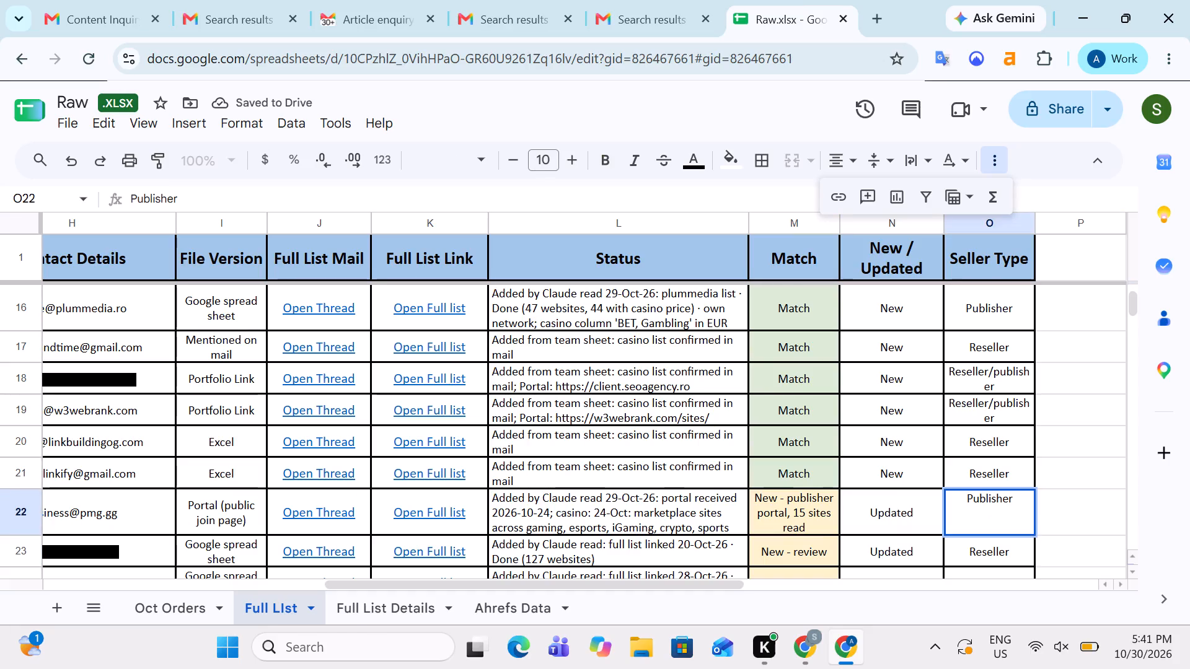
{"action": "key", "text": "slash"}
{"action": "key", "text": "Left"}
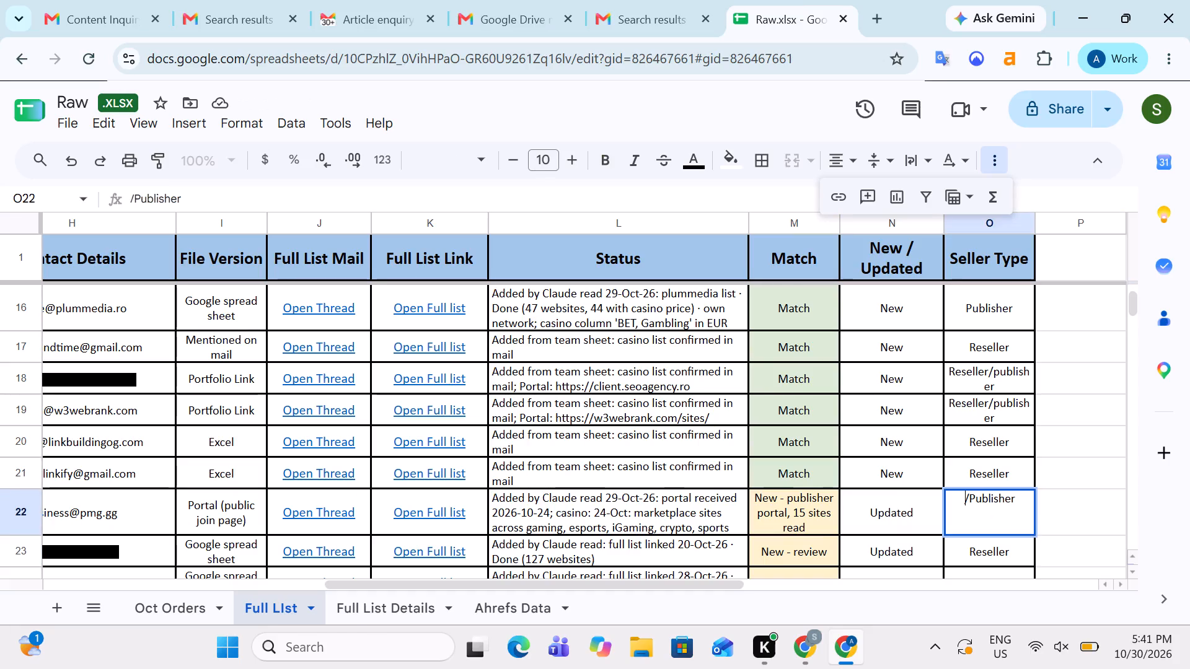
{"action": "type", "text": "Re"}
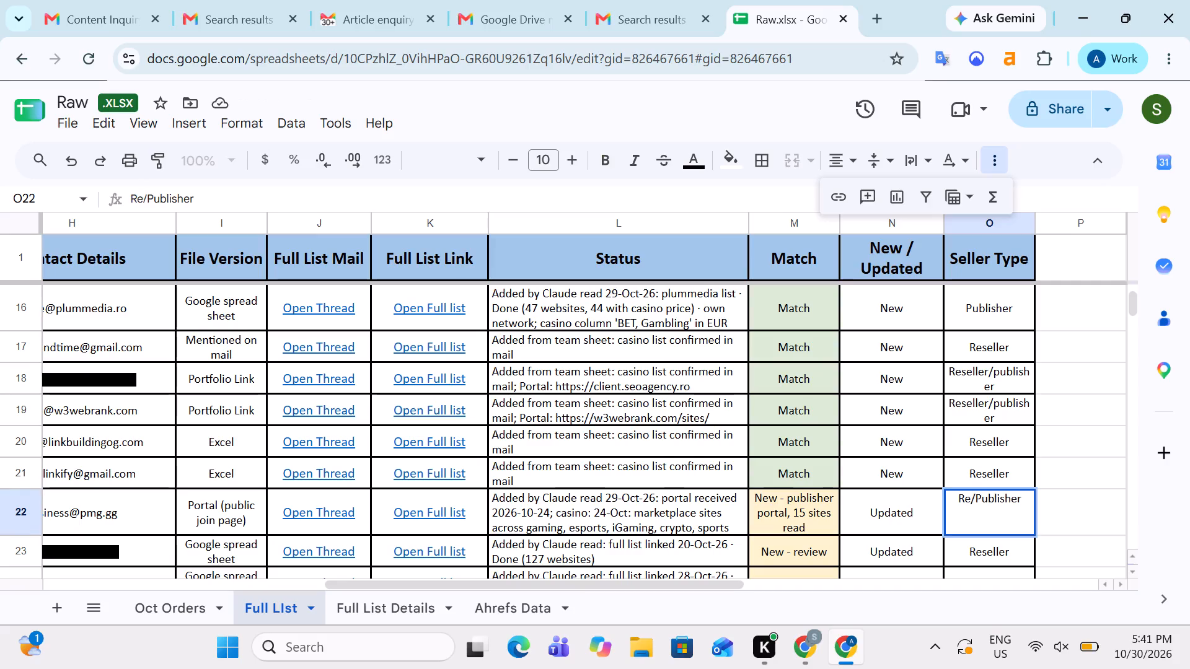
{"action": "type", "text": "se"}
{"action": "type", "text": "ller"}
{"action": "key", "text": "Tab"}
Look back along row 22's entries to the pmg.gg seller's Website cell.
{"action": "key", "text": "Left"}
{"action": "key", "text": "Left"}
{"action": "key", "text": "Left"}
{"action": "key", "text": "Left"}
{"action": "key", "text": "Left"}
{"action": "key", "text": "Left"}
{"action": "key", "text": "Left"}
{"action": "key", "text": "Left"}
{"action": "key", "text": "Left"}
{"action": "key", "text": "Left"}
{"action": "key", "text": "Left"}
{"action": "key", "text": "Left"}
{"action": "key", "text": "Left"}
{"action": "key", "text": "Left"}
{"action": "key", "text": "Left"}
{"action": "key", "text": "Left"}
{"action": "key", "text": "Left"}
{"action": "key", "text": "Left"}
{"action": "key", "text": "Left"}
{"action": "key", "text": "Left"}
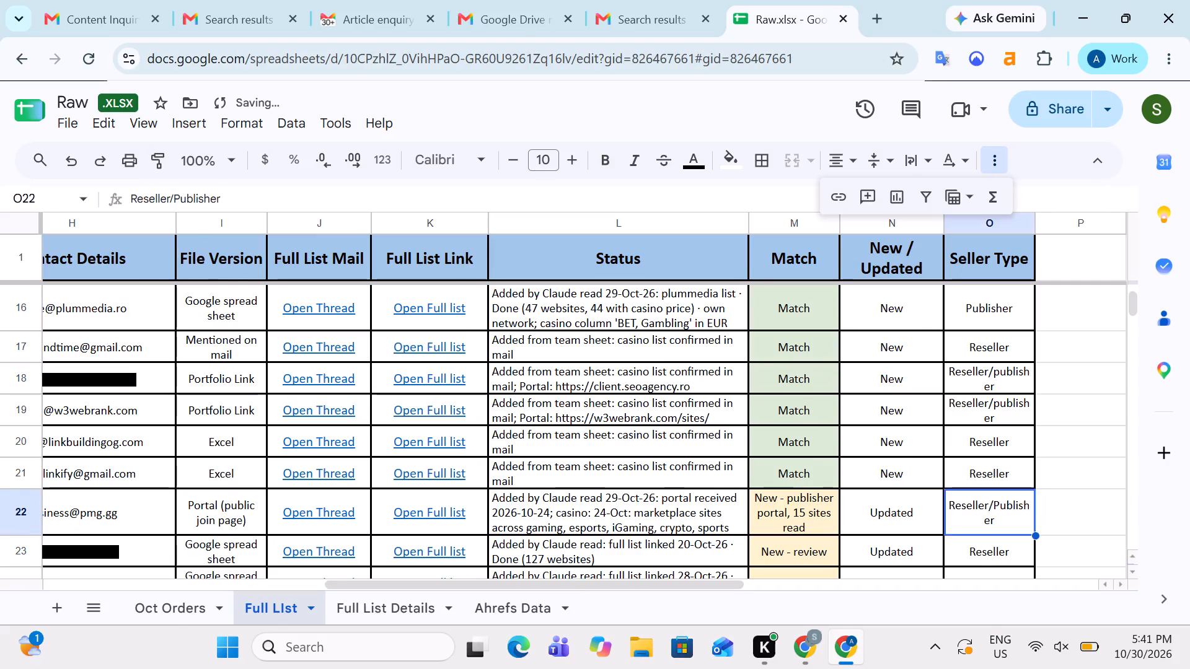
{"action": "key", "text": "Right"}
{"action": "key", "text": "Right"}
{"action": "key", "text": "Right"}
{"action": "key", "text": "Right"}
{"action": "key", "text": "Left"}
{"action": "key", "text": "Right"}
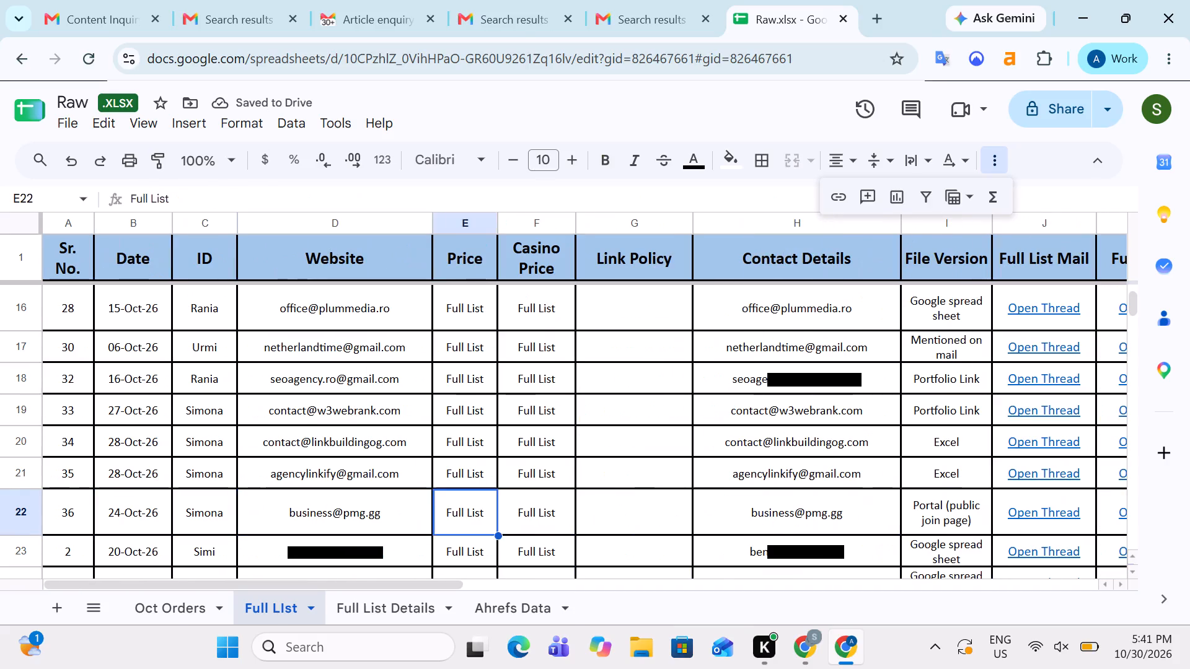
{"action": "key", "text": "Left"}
Examine the pmg.gg site rows above row 6849 in the New Master Sheet, including row 6845's DR, traffic and country, and return to Raw.xlsx.
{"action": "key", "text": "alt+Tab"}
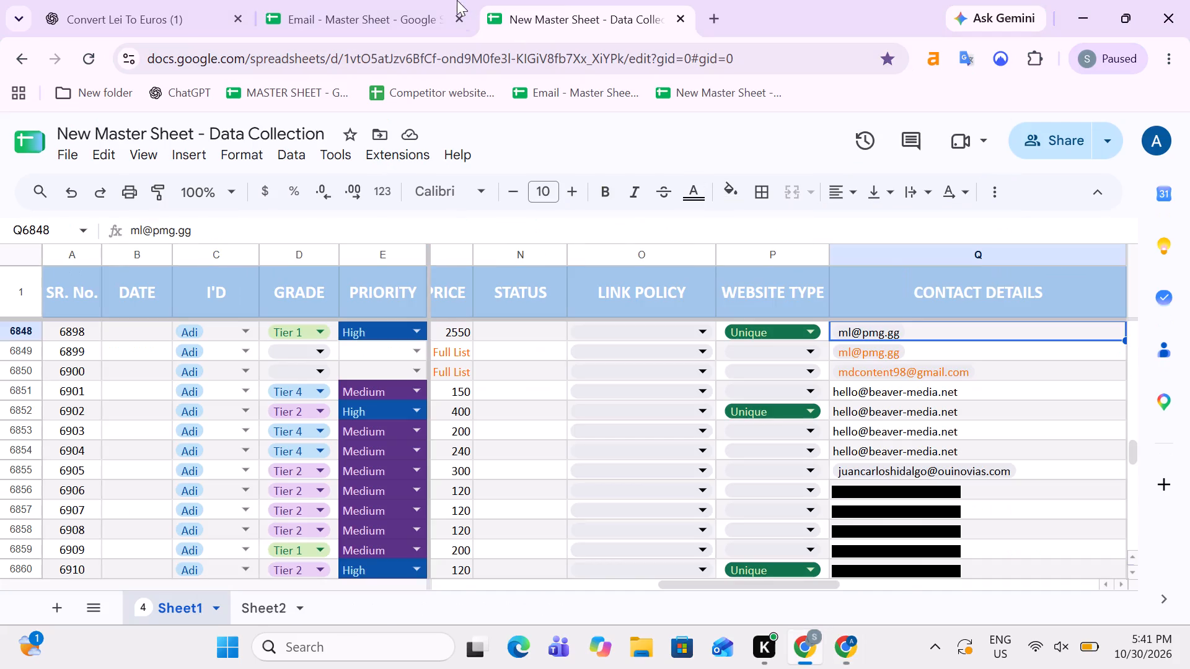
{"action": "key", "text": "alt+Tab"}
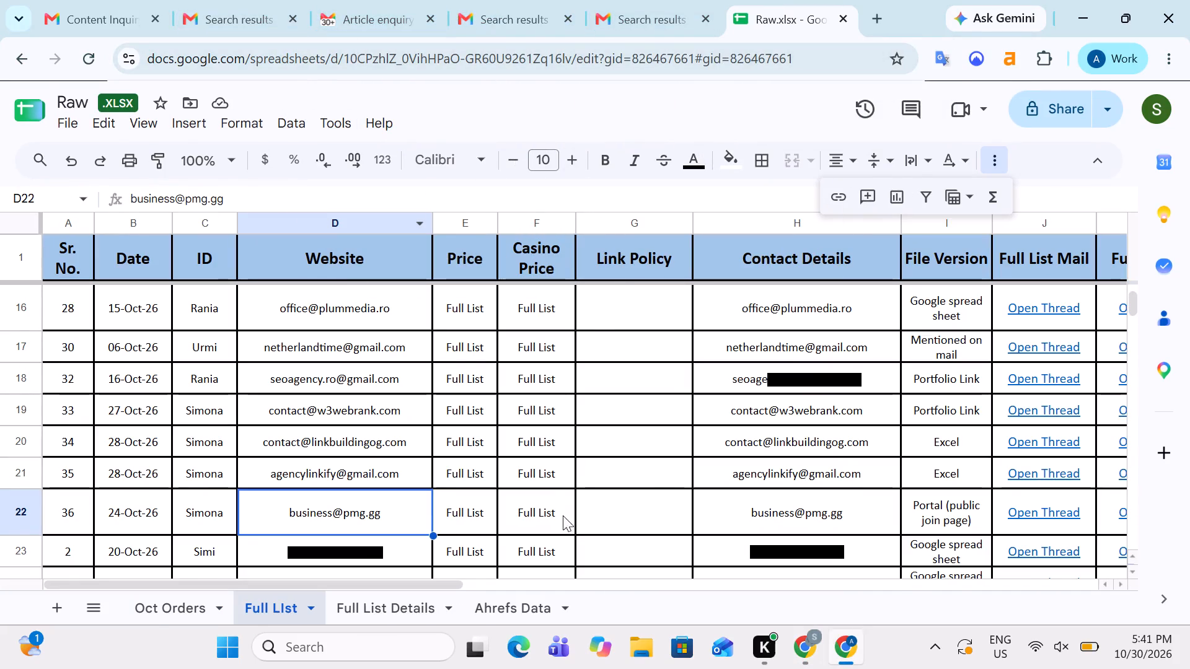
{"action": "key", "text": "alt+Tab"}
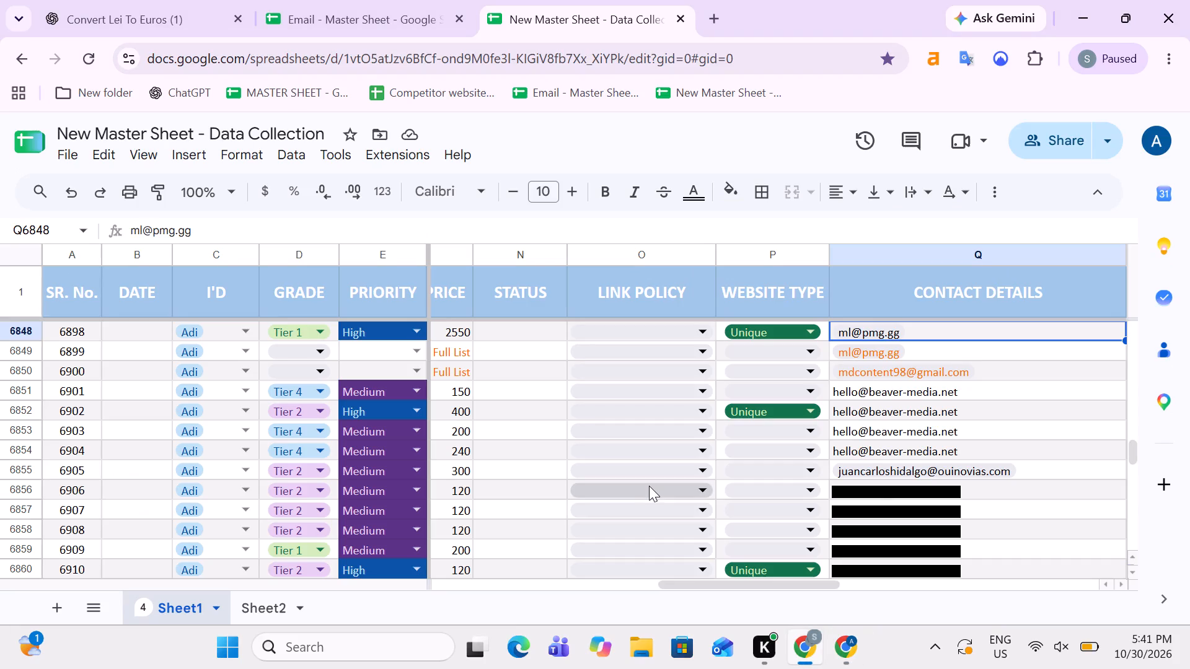
{"action": "scroll", "coordinate": [527, 512], "scroll_direction": "up", "scroll_amount": 2}
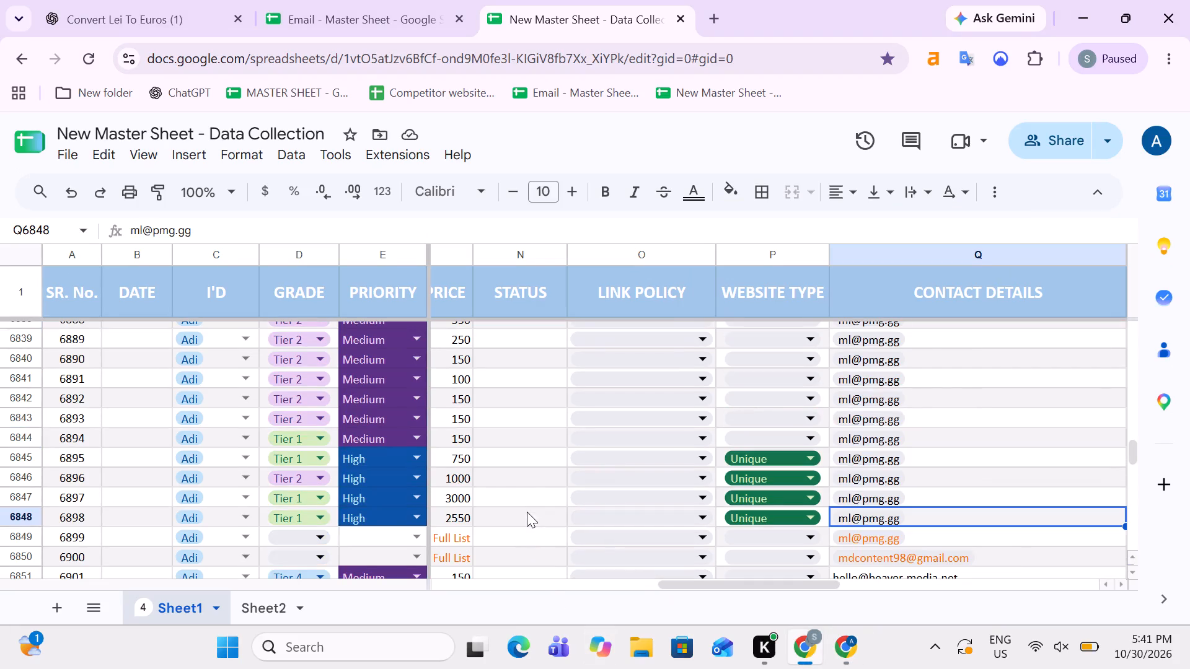
{"action": "left_click", "coordinate": [521, 459]}
{"action": "key", "text": "Left"}
{"action": "key", "text": "Left"}
{"action": "key", "text": "Left"}
{"action": "key", "text": "Left"}
{"action": "key", "text": "Left"}
{"action": "key", "text": "Left"}
{"action": "key", "text": "Left"}
{"action": "key", "text": "Left"}
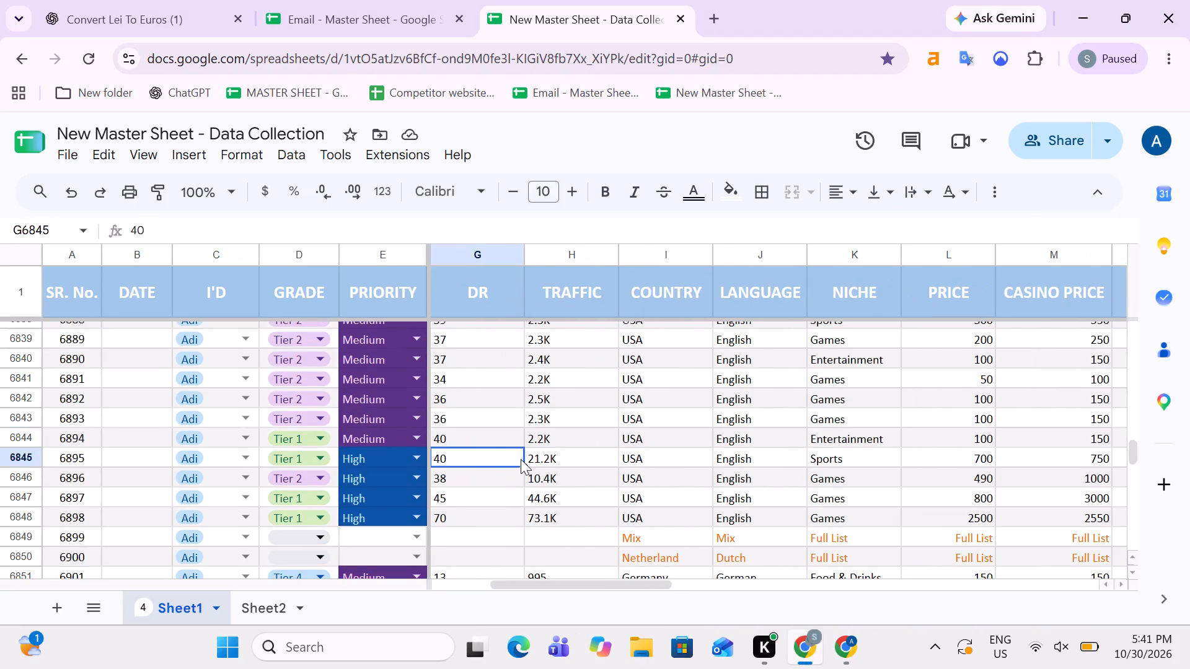
{"action": "key", "text": "Right"}
{"action": "key", "text": "Right"}
{"action": "key", "text": "Right"}
{"action": "key", "text": "Left"}
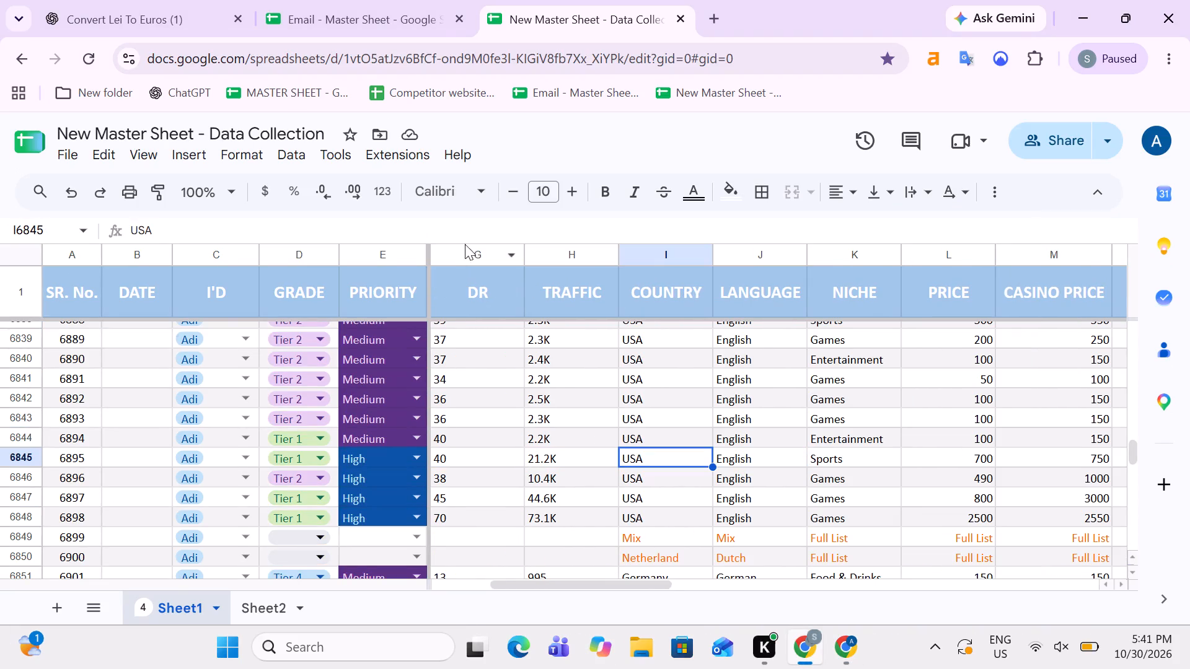
{"action": "key", "text": "alt+Tab"}
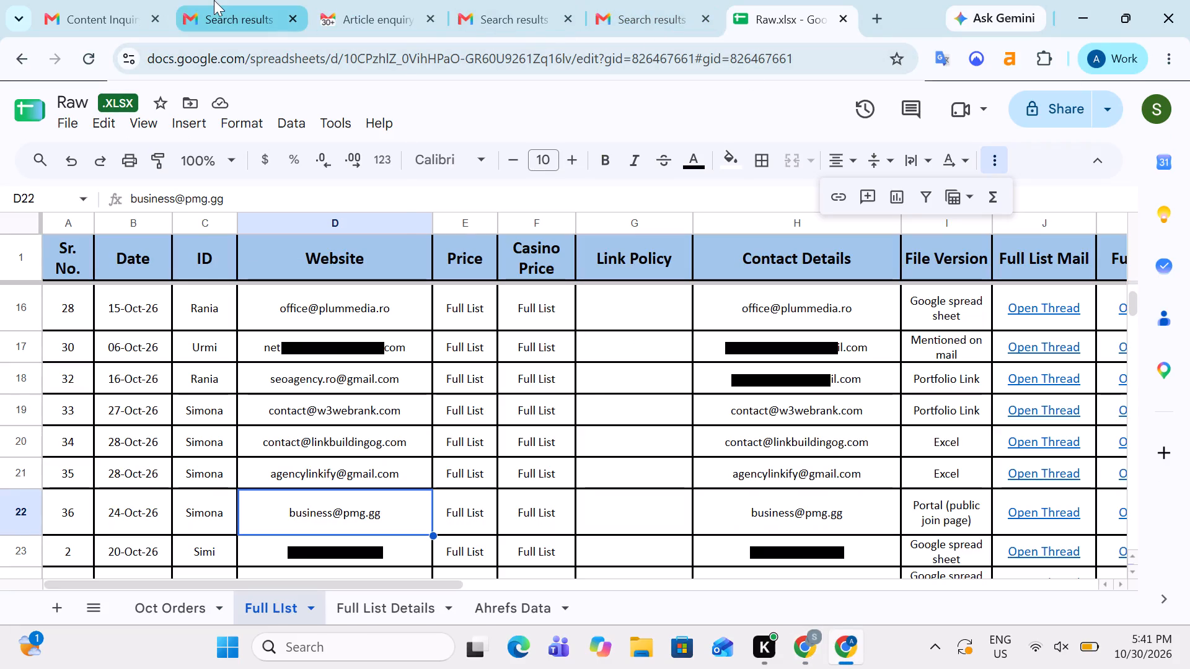
Reopen the closed List of Domains spreadsheet, check its Intro sheet, and close it to return to the Raw.xlsx Full List.
{"action": "key", "text": "ctrl+shift+t"}
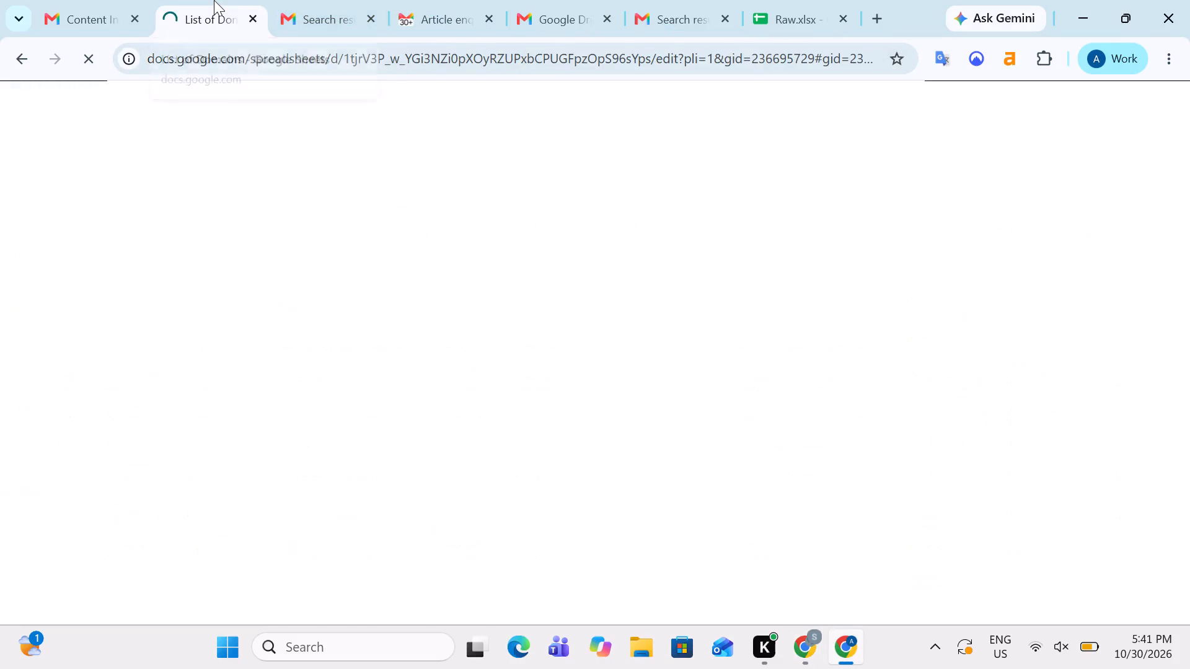
{"action": "scroll", "coordinate": [424, 484], "scroll_direction": "down", "scroll_amount": 4}
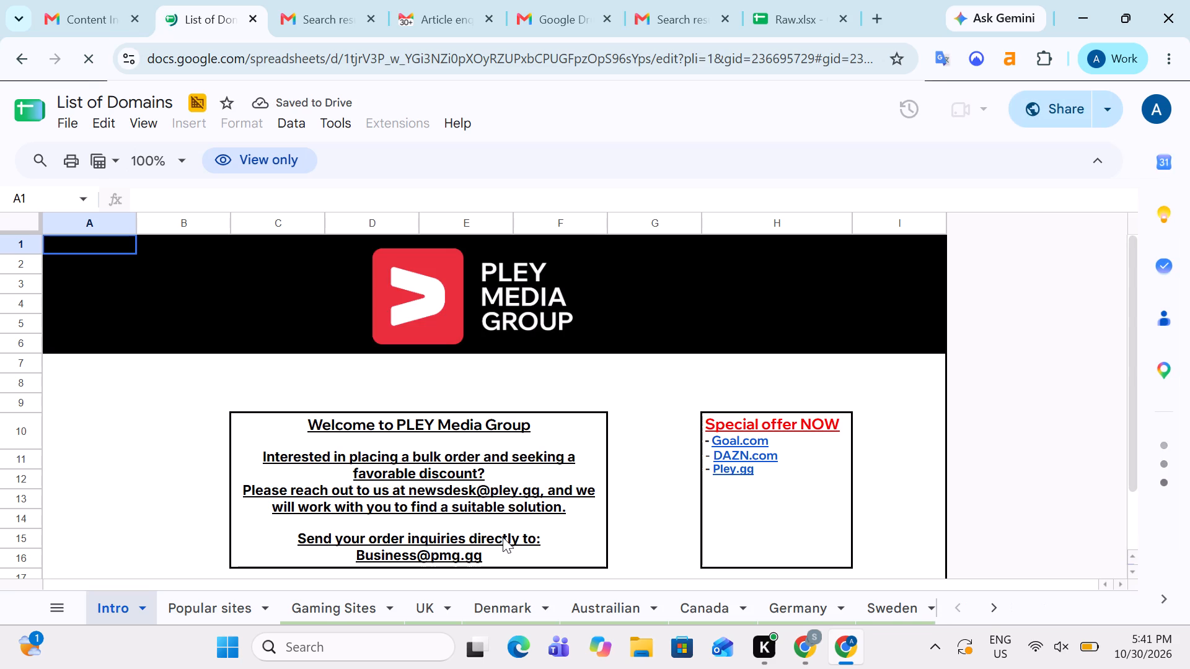
{"action": "left_click", "coordinate": [251, 25]}
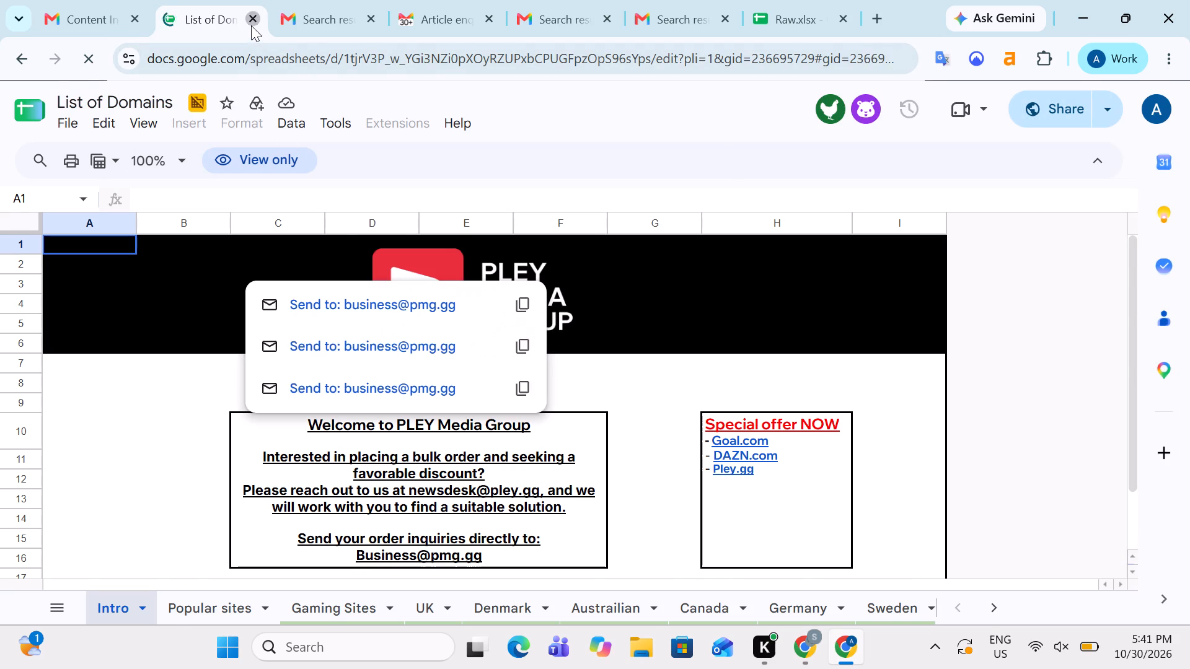
{"action": "left_click", "coordinate": [702, 0]}
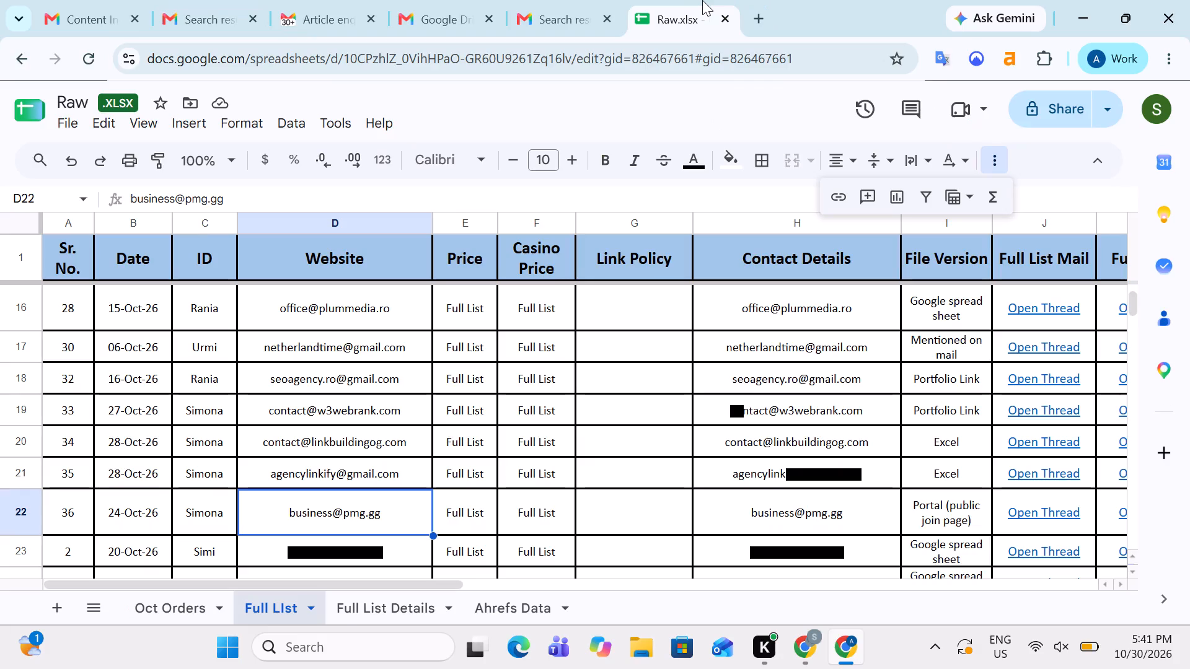
Examine the Full List entries in rows 23 to 27, reviewing row 23 across its columns from Website to Seller Type.
{"action": "key", "text": "Down"}
{"action": "key", "text": "Down"}
{"action": "key", "text": "Down"}
{"action": "key", "text": "Down"}
{"action": "key", "text": "Down"}
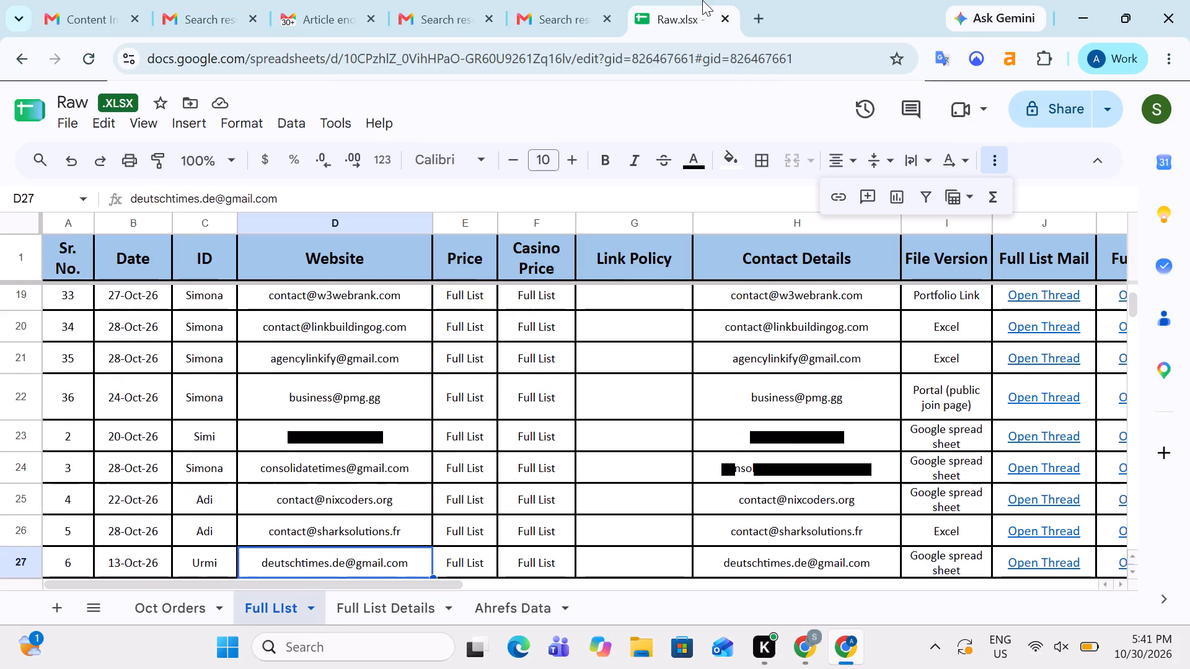
{"action": "key", "text": "Up"}
{"action": "key", "text": "Up"}
{"action": "key", "text": "Up"}
{"action": "key", "text": "Up"}
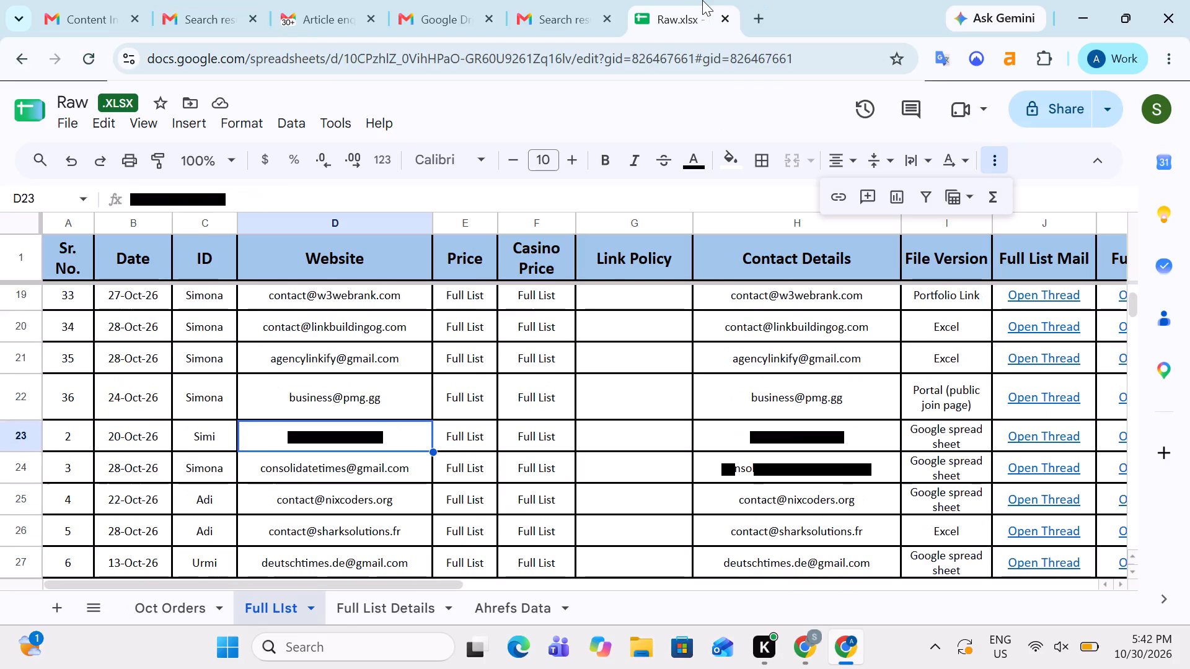
{"action": "key", "text": "Right"}
{"action": "key", "text": "Right"}
{"action": "key", "text": "Right"}
{"action": "key", "text": "Right"}
{"action": "key", "text": "Right"}
{"action": "key", "text": "Right"}
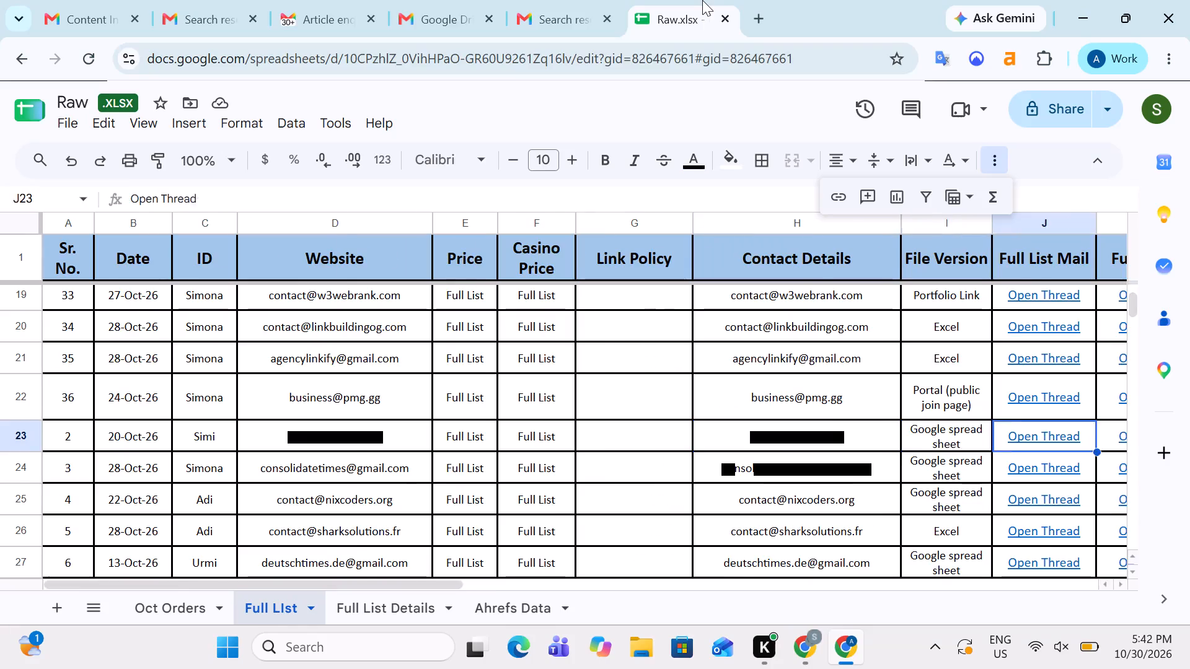
{"action": "key", "text": "Right"}
{"action": "key", "text": "Right"}
{"action": "key", "text": "Right"}
{"action": "key", "text": "Right"}
{"action": "key", "text": "Right"}
{"action": "key", "text": "Right"}
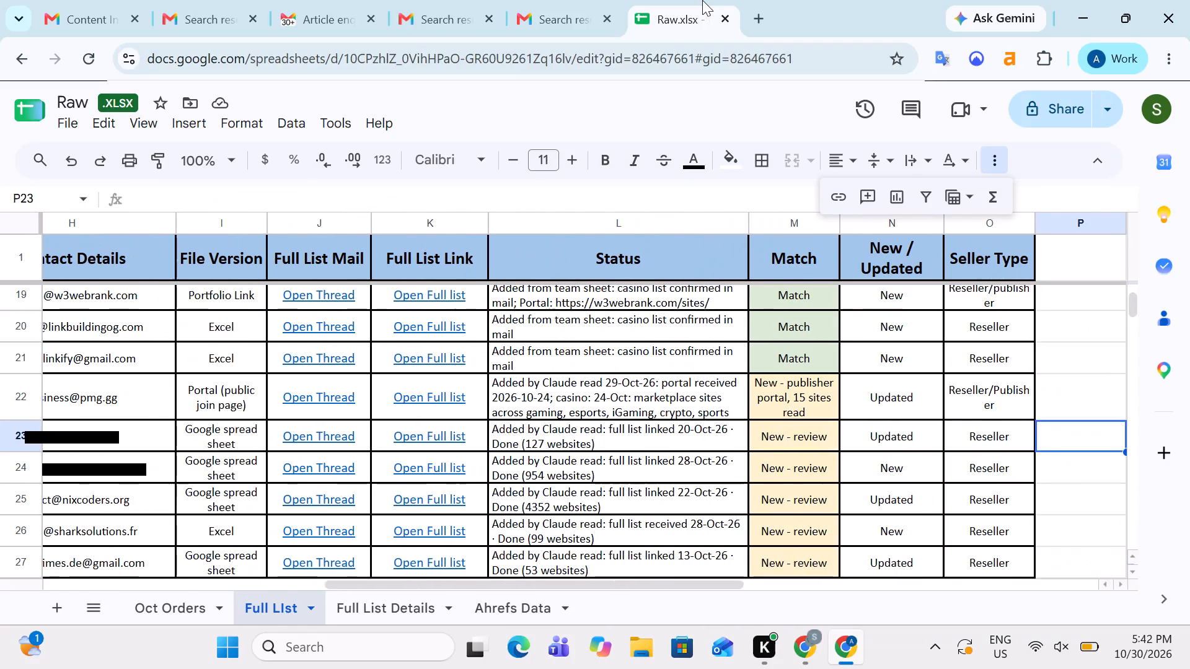
{"action": "key", "text": "Left"}
{"action": "key", "text": "Left"}
{"action": "key", "text": "Left"}
{"action": "key", "text": "Left"}
{"action": "key", "text": "Left"}
{"action": "key", "text": "Left"}
{"action": "key", "text": "Left"}
{"action": "key", "text": "Left"}
{"action": "key", "text": "Left"}
{"action": "key", "text": "Left"}
{"action": "key", "text": "Left"}
{"action": "key", "text": "Left"}
{"action": "key", "text": "Left"}
{"action": "key", "text": "Left"}
{"action": "key", "text": "Left"}
{"action": "key", "text": "Left"}
{"action": "key", "text": "Left"}
{"action": "key", "text": "Left"}
{"action": "key", "text": "Left"}
{"action": "key", "text": "Left"}
{"action": "key", "text": "Right"}
{"action": "key", "text": "Right"}
{"action": "key", "text": "Right"}
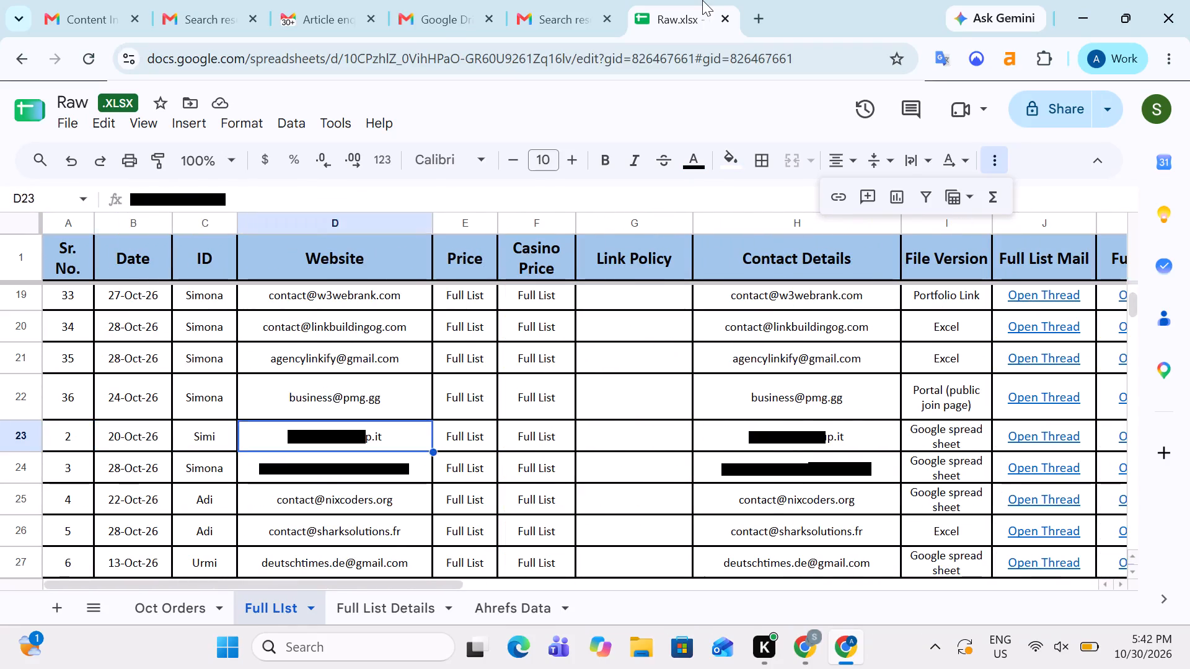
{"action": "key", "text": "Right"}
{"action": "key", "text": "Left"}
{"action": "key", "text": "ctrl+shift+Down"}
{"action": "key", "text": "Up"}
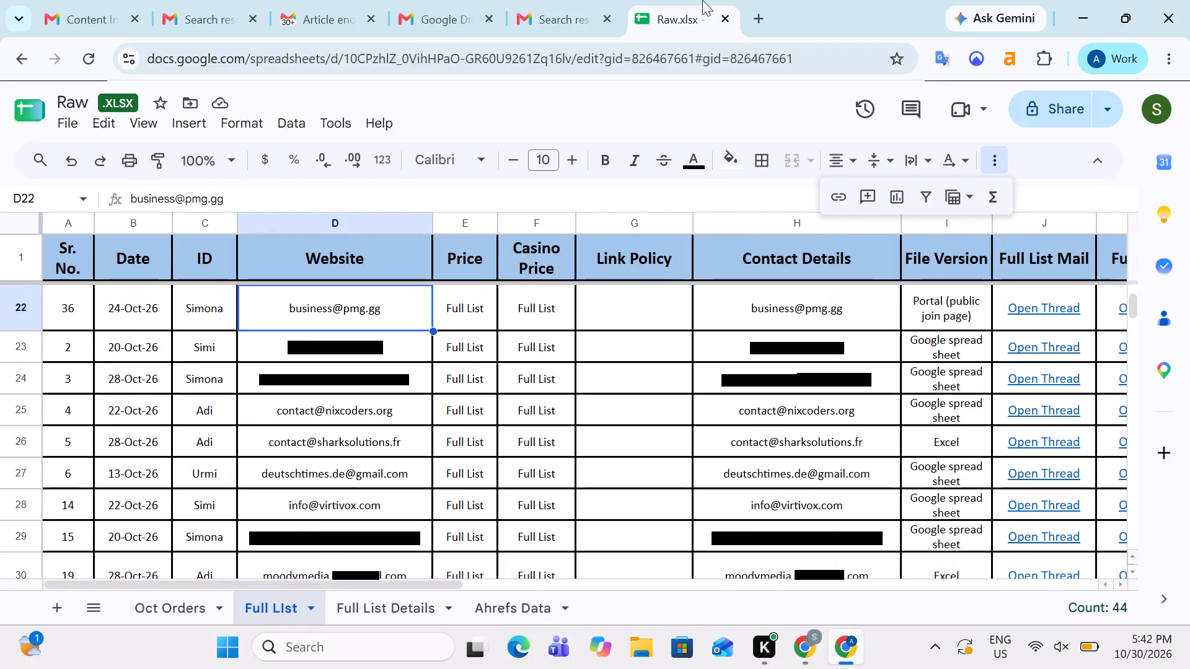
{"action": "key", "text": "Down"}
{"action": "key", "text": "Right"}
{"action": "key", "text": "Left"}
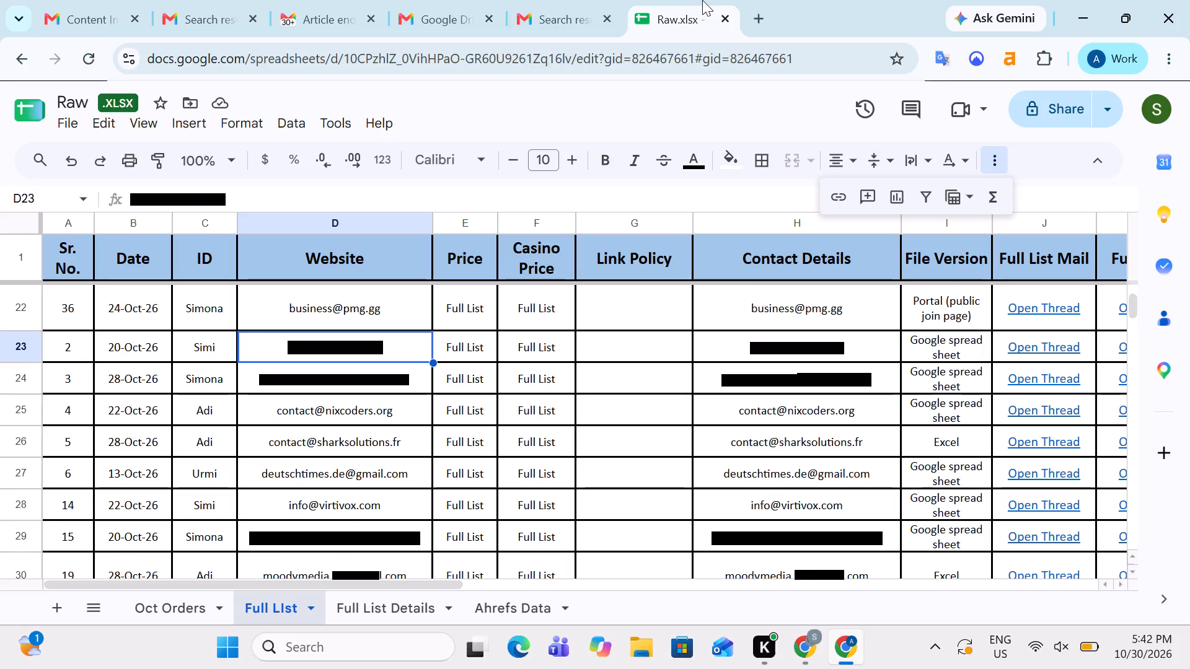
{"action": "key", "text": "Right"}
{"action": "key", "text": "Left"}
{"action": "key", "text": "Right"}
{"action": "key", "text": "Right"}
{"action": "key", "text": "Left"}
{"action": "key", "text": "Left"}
Review row 23 of the Full List across its columns, from Sr. No. and Website through Price to the later columns.
{"action": "key", "text": "Right"}
{"action": "key", "text": "Left"}
{"action": "key", "text": "Right"}
{"action": "key", "text": "Left"}
{"action": "key", "text": "Right"}
{"action": "key", "text": "Left"}
{"action": "key", "text": "Right"}
{"action": "key", "text": "Left"}
{"action": "key", "text": "Right"}
{"action": "key", "text": "Right"}
{"action": "key", "text": "Right"}
{"action": "key", "text": "Right"}
{"action": "key", "text": "Right"}
{"action": "key", "text": "Right"}
{"action": "key", "text": "Right"}
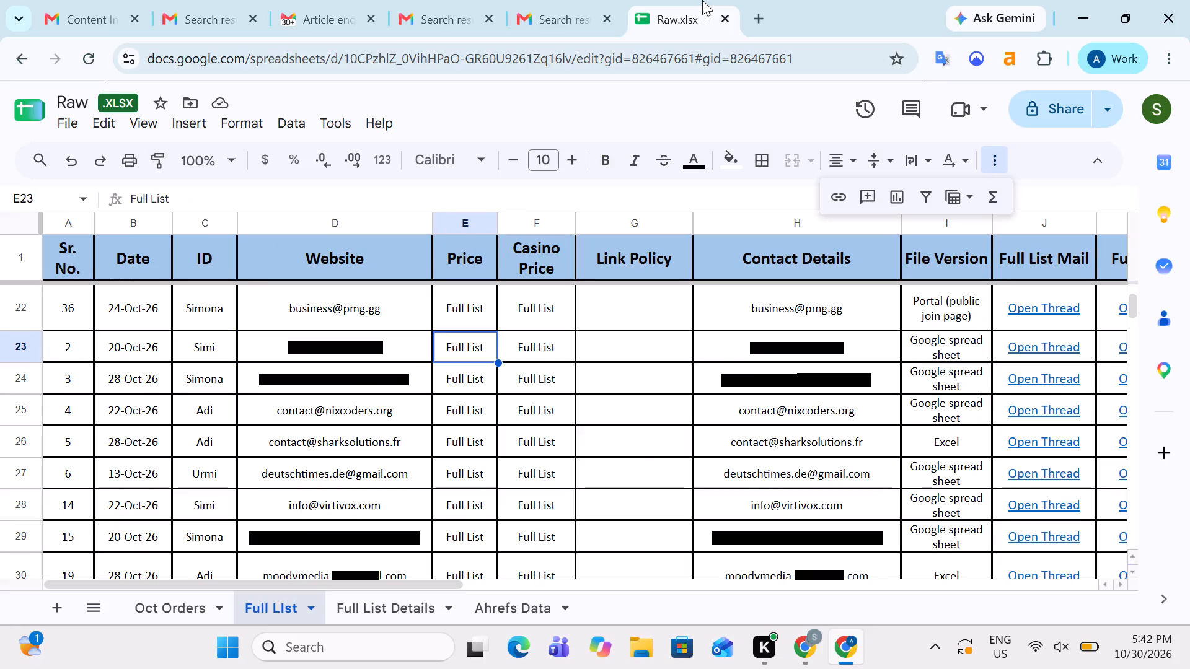
{"action": "key", "text": "Right"}
{"action": "key", "text": "Right"}
{"action": "key", "text": "Right"}
{"action": "key", "text": "Left"}
{"action": "key", "text": "Left"}
{"action": "key", "text": "Left"}
{"action": "key", "text": "Left"}
{"action": "key", "text": "Left"}
{"action": "key", "text": "Left"}
{"action": "key", "text": "Left"}
{"action": "key", "text": "Left"}
{"action": "key", "text": "Left"}
{"action": "key", "text": "Left"}
{"action": "key", "text": "Left"}
{"action": "key", "text": "Left"}
{"action": "key", "text": "Left"}
{"action": "key", "text": "Left"}
{"action": "key", "text": "Left"}
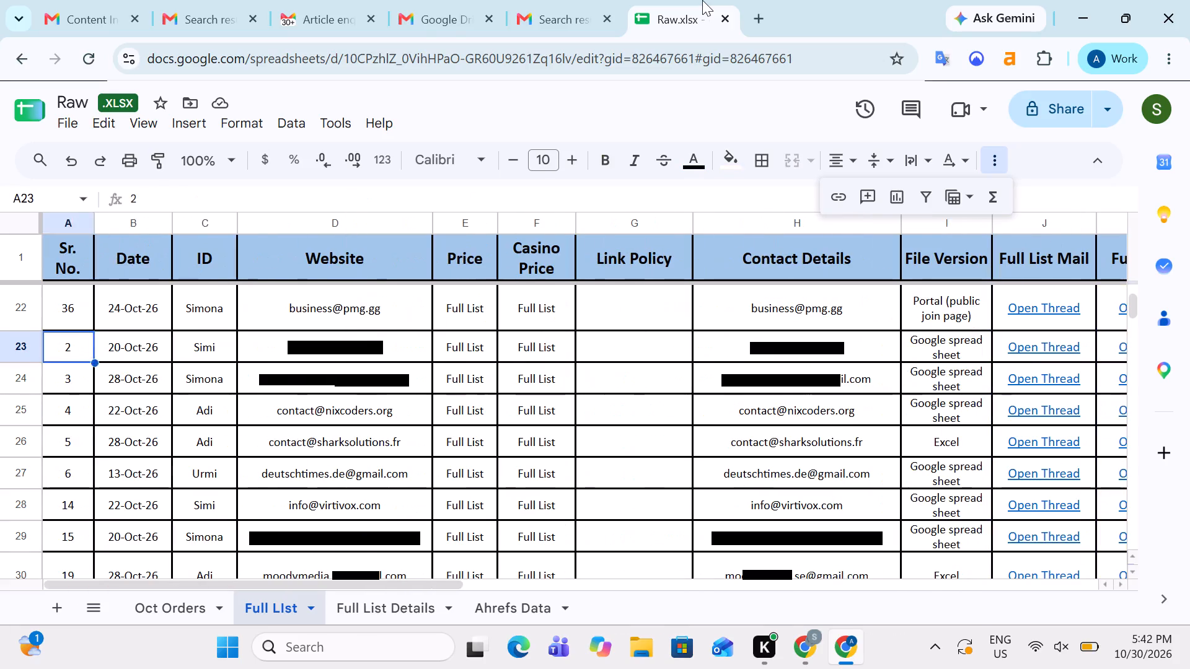
{"action": "key", "text": "Right"}
{"action": "key", "text": "Right"}
{"action": "key", "text": "Right"}
{"action": "key", "text": "Left"}
{"action": "key", "text": "Right"}
{"action": "key", "text": "ctrl+c"}
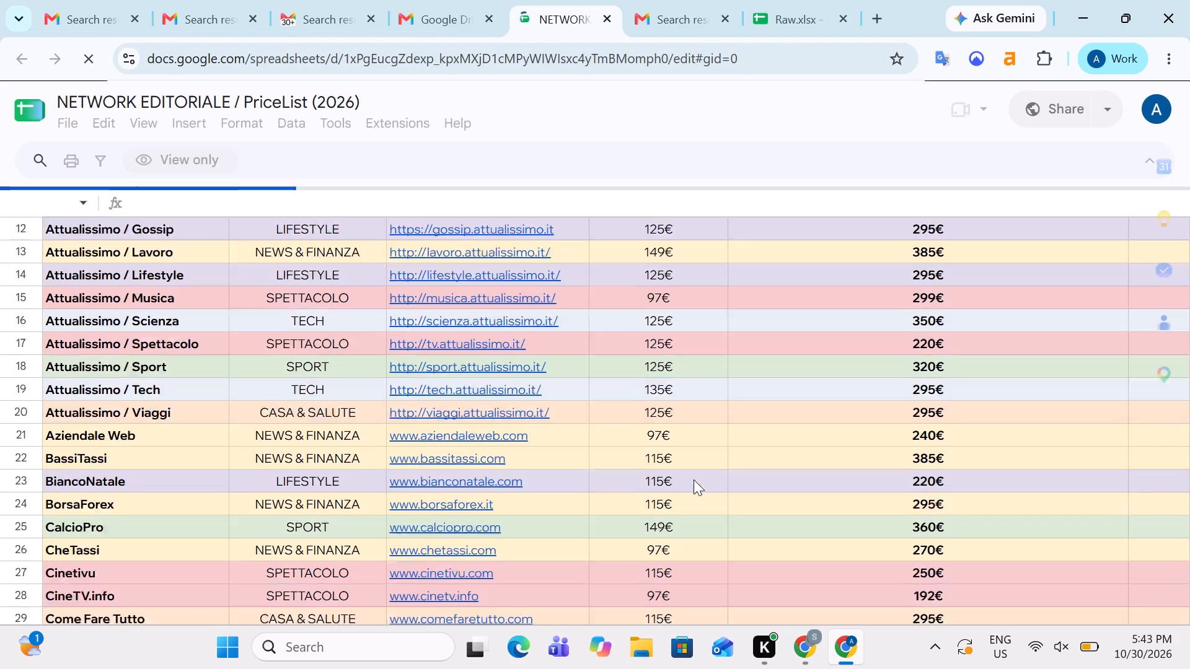
{"action": "scroll", "coordinate": [557, 439], "scroll_direction": "down", "scroll_amount": 1}
{"action": "scroll", "coordinate": [533, 494], "scroll_direction": "down", "scroll_amount": 8}
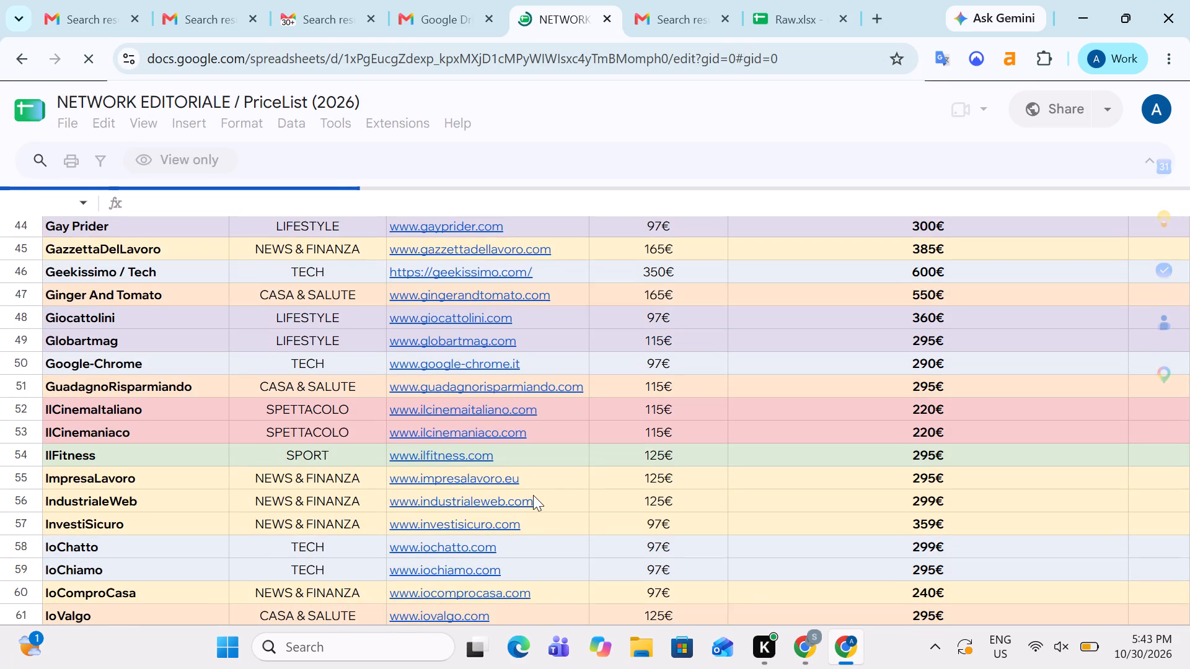
{"action": "scroll", "coordinate": [533, 495], "scroll_direction": "down", "scroll_amount": 11}
{"action": "scroll", "coordinate": [604, 471], "scroll_direction": "down", "scroll_amount": 10}
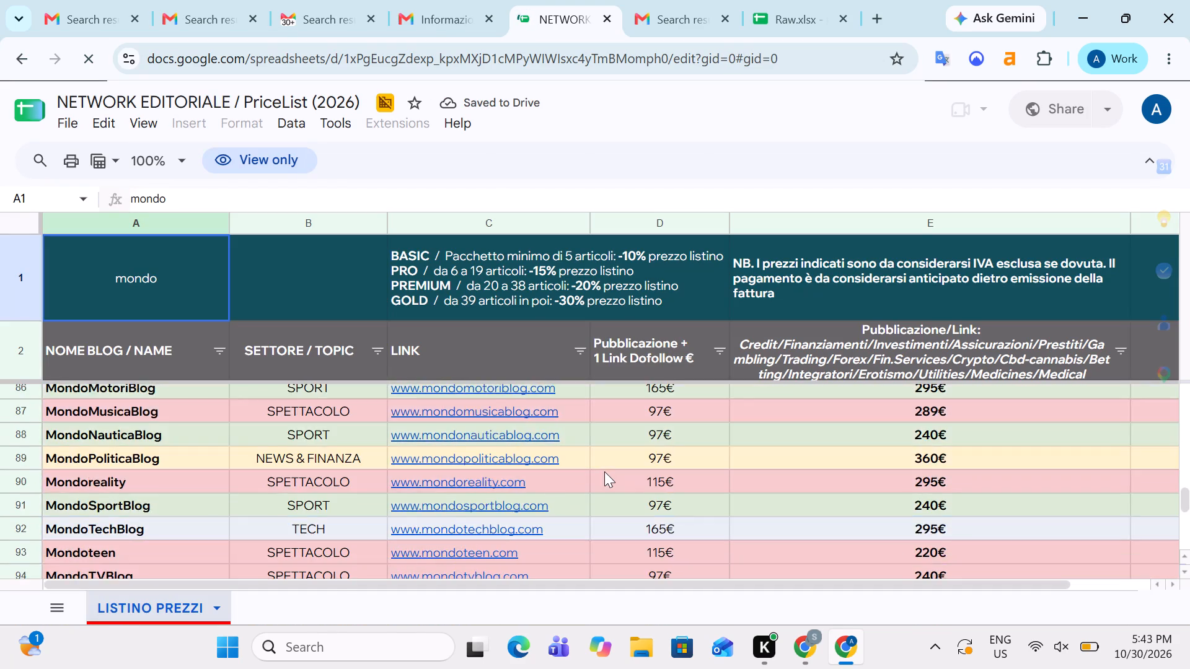
{"action": "scroll", "coordinate": [604, 471], "scroll_direction": "down", "scroll_amount": 14}
{"action": "scroll", "coordinate": [604, 471], "scroll_direction": "up", "scroll_amount": 18}
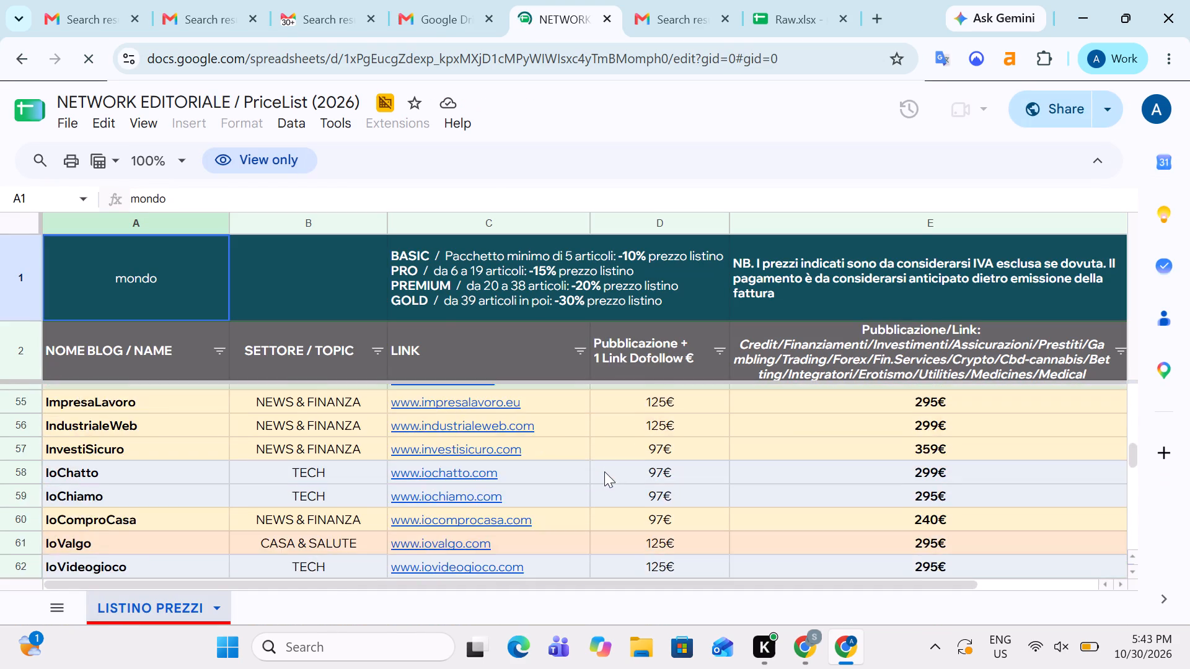
{"action": "scroll", "coordinate": [604, 471], "scroll_direction": "down", "scroll_amount": 20}
{"action": "scroll", "coordinate": [604, 471], "scroll_direction": "down", "scroll_amount": 5}
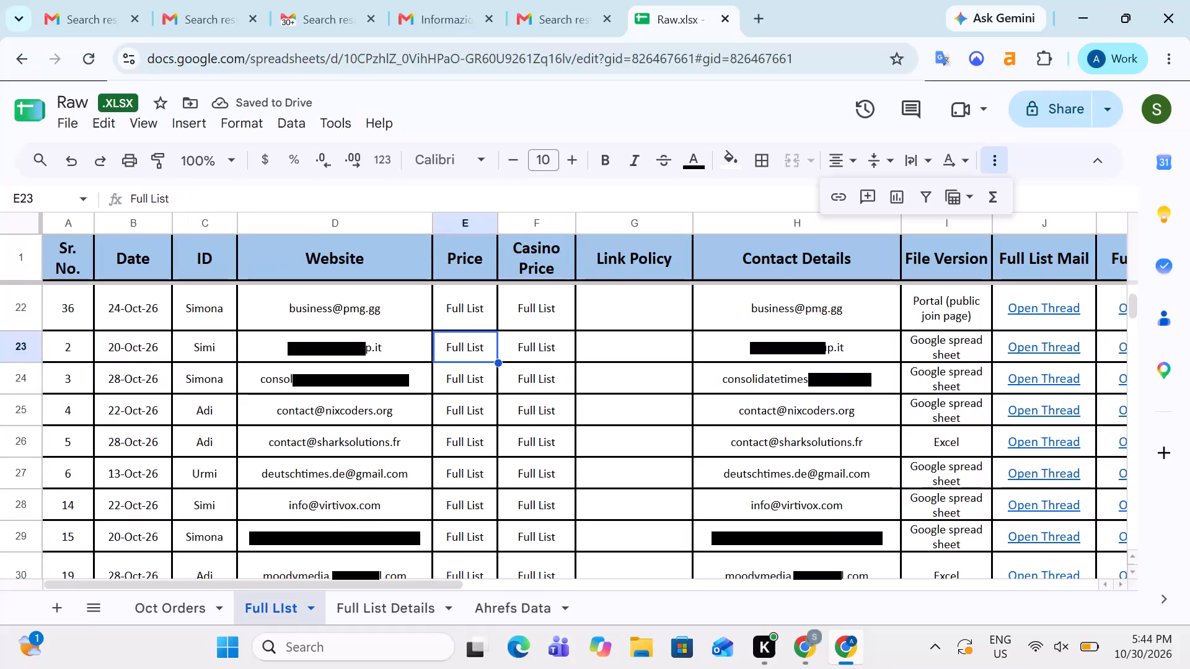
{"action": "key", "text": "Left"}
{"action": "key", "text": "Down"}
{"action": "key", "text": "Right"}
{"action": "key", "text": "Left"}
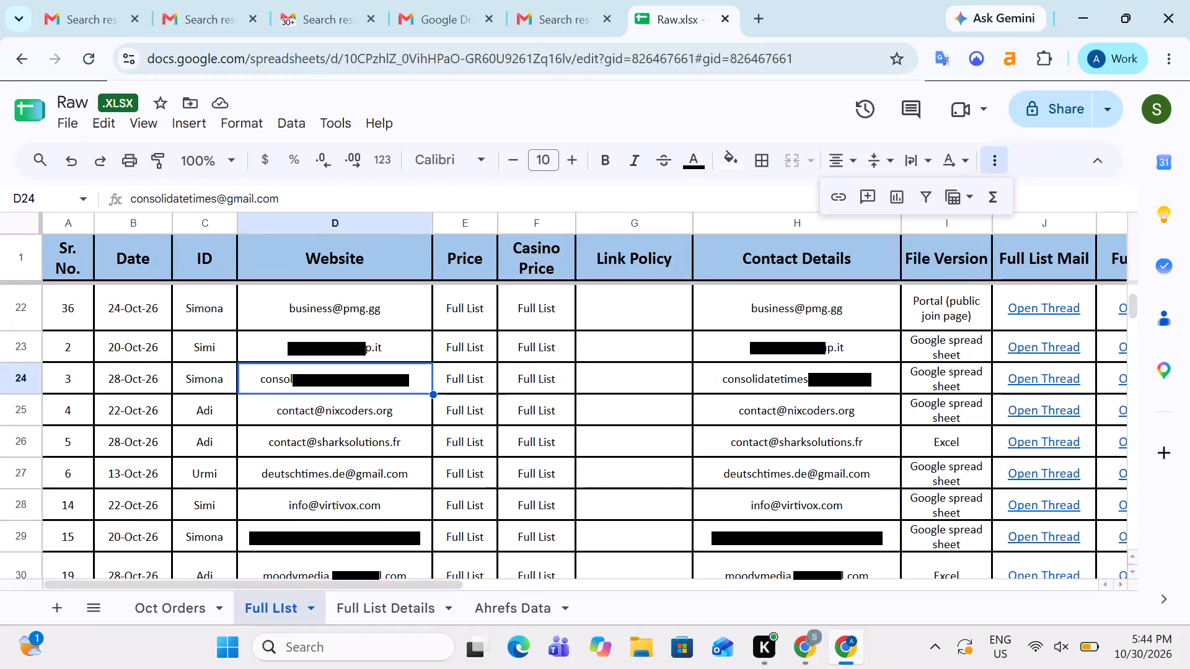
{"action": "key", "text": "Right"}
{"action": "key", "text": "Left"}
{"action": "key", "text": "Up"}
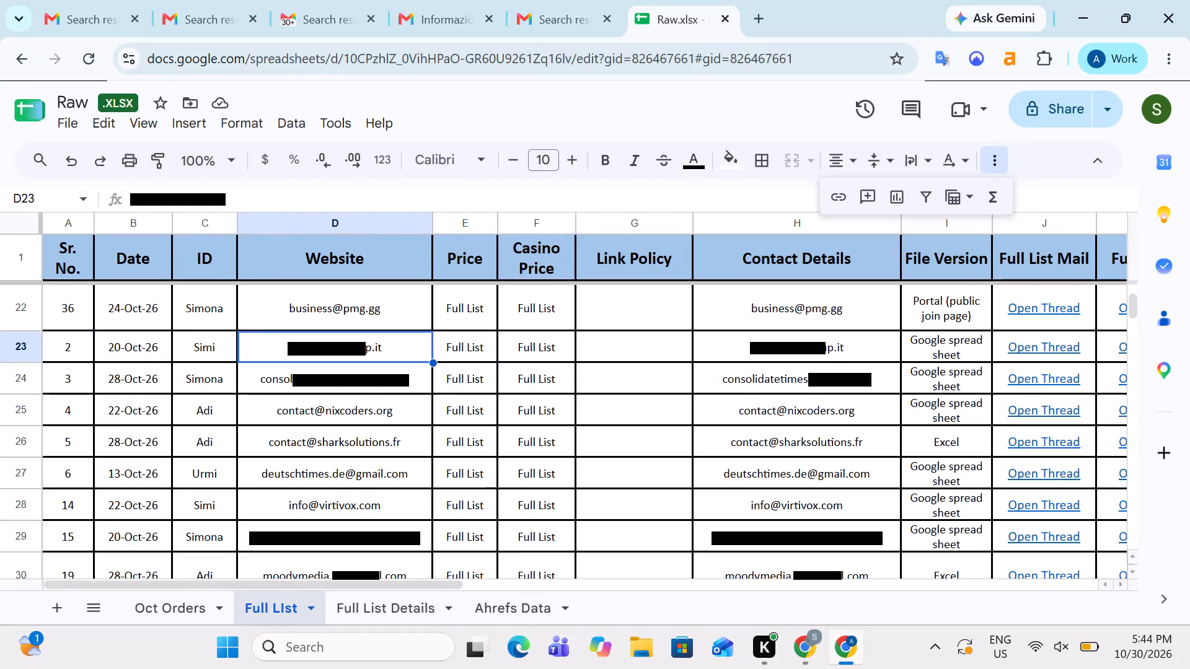
Review row 23's remaining columns from Price through Status, New / Updated and Seller Type.
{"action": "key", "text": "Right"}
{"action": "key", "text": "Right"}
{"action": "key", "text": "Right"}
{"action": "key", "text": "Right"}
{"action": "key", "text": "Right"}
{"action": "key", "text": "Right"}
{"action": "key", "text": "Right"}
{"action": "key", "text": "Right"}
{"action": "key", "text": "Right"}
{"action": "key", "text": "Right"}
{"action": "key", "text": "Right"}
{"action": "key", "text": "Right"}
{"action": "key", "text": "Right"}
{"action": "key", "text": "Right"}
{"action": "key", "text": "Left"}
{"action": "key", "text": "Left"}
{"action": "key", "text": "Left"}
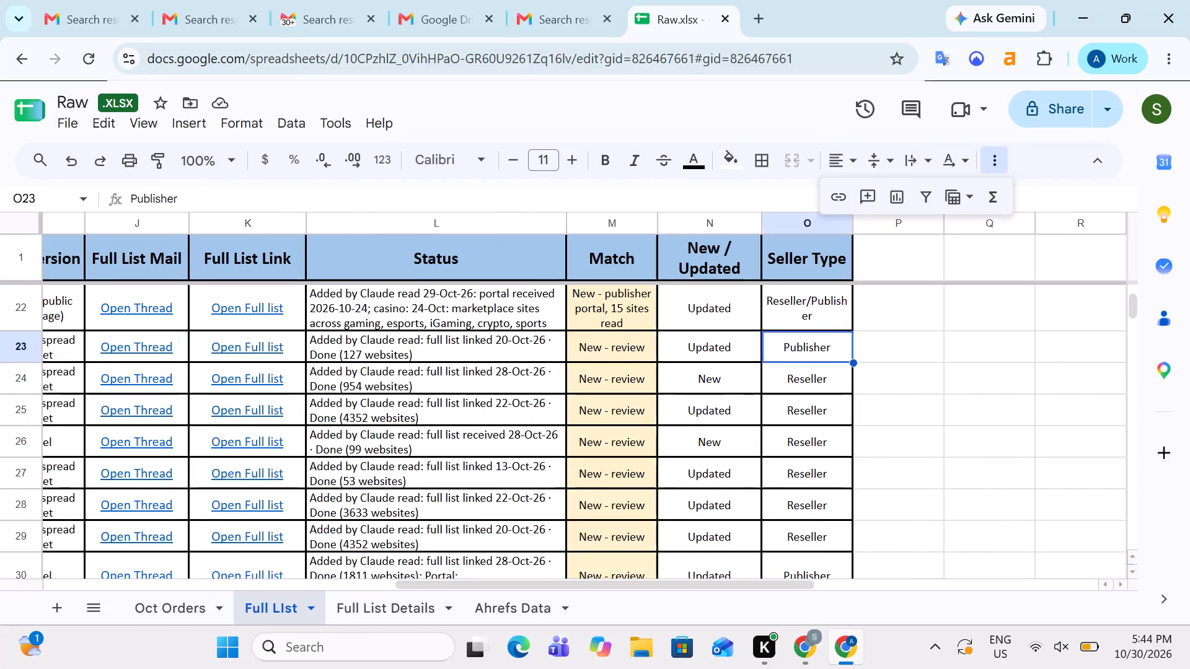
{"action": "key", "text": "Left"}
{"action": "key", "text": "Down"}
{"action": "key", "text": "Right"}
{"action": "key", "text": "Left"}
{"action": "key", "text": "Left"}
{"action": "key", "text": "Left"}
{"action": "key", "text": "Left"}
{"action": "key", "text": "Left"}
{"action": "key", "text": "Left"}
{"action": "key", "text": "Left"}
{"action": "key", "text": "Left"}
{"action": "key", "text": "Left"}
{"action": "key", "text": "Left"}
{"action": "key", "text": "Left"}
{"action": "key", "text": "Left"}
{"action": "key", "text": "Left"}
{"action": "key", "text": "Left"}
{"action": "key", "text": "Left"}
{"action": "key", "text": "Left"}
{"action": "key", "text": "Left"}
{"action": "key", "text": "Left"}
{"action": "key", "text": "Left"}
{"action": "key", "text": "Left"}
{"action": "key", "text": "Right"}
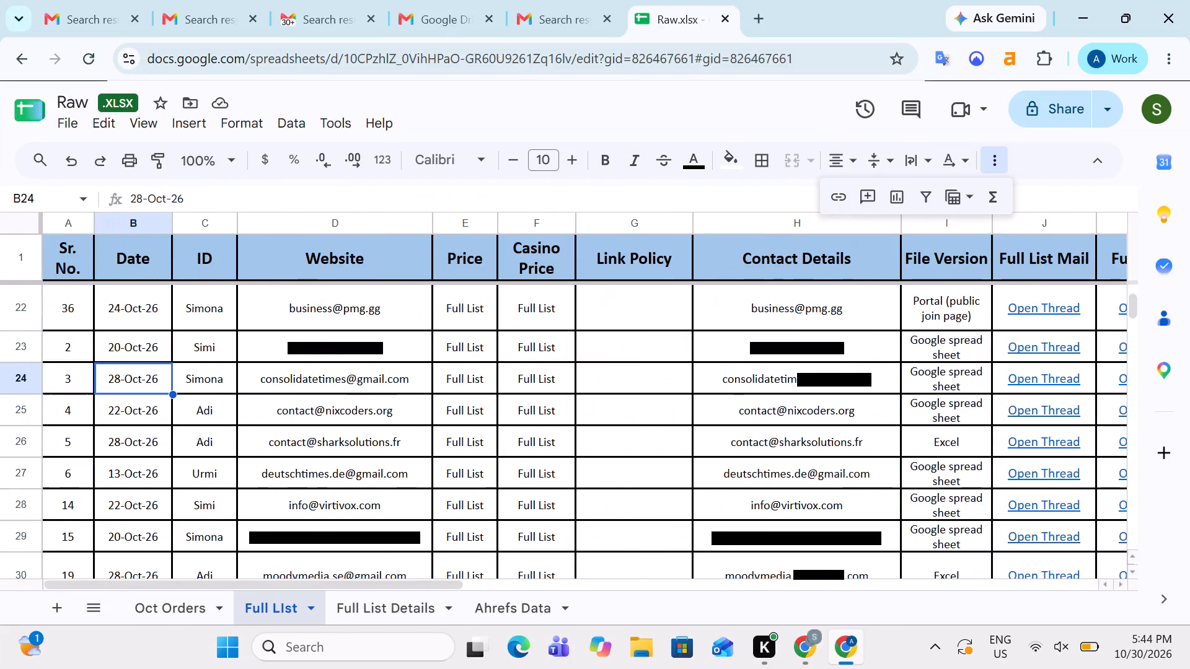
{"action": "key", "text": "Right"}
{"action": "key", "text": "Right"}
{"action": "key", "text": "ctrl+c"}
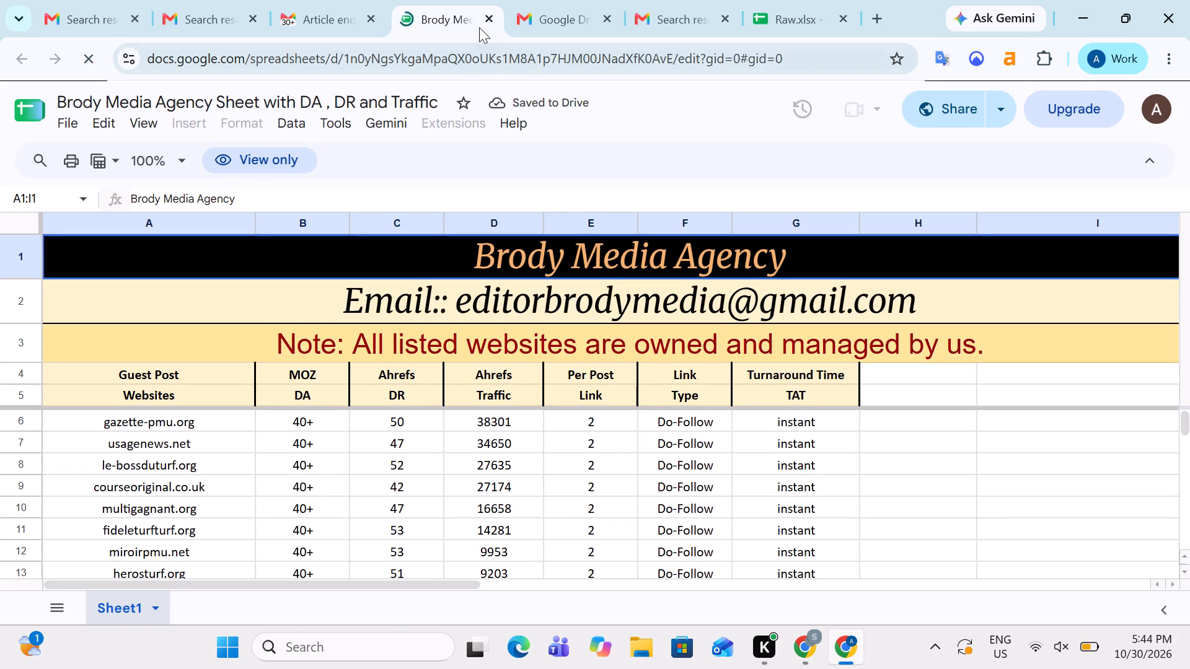
{"action": "left_click", "coordinate": [487, 20]}
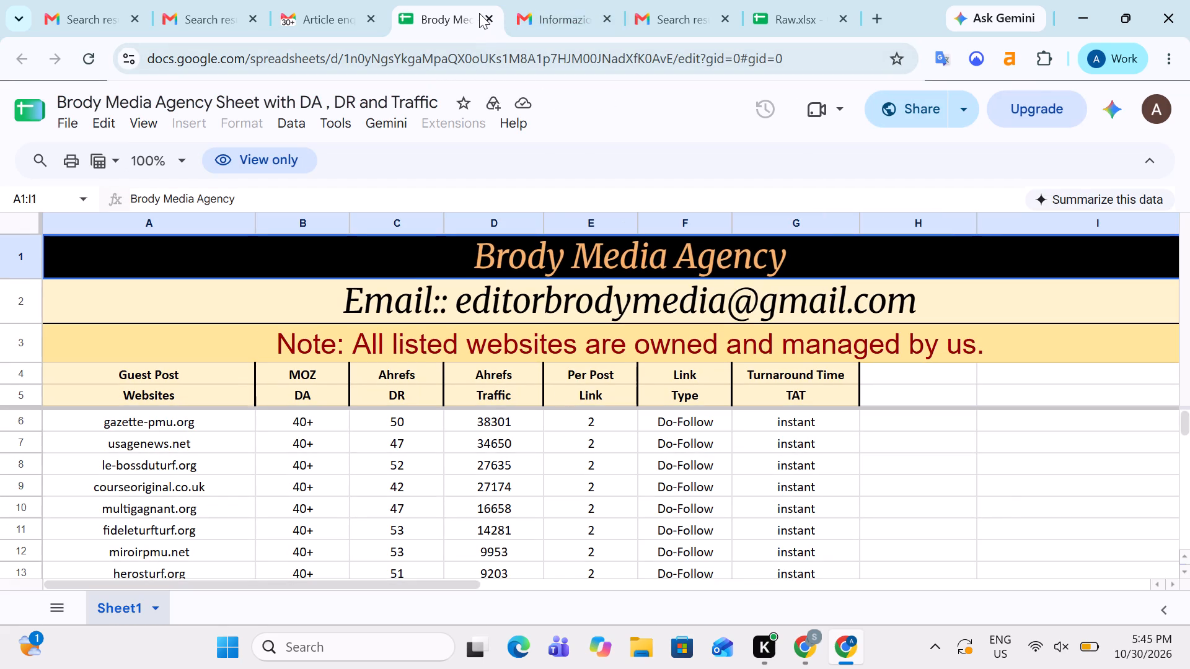
{"action": "left_click", "coordinate": [488, 20]}
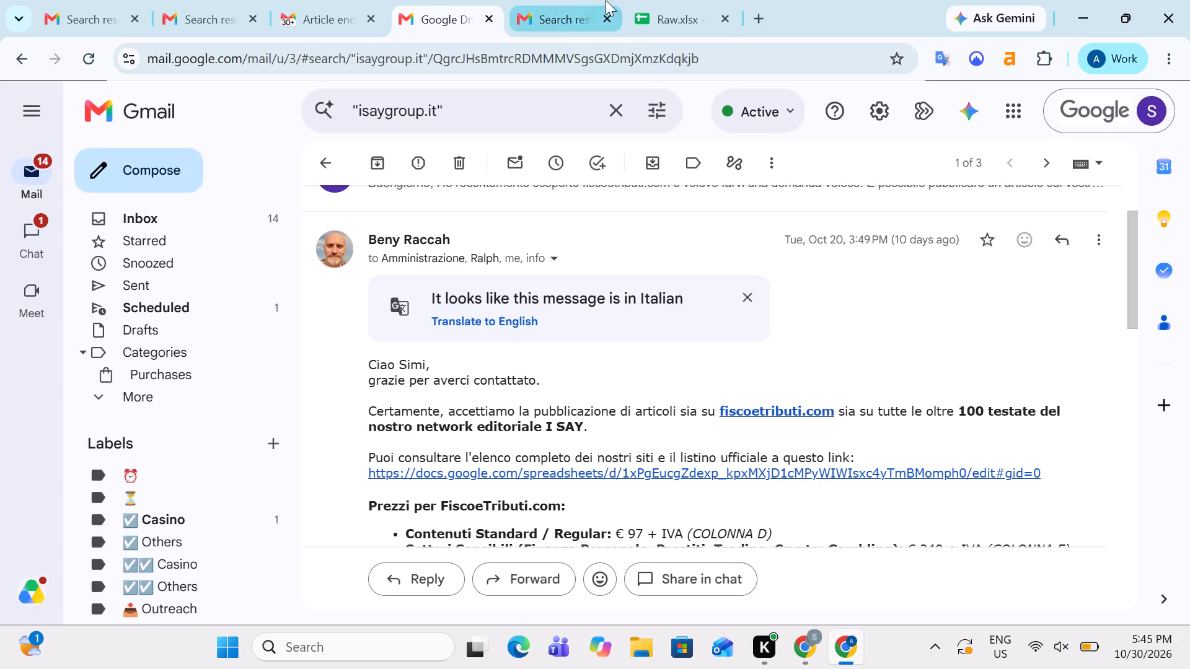
Set row 24's New / Updated value to Old in the Full List sheet of the Raw workbook.
{"action": "left_click", "coordinate": [666, 0]}
{"action": "key", "text": "Right"}
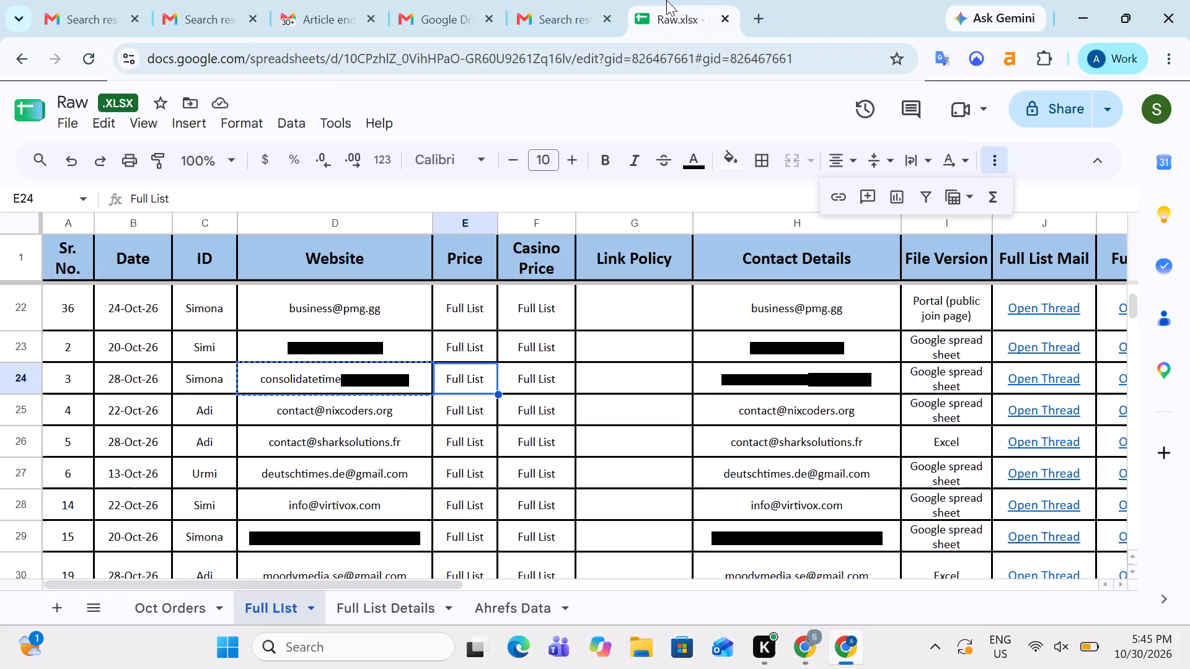
{"action": "key", "text": "Right"}
{"action": "key", "text": "Right"}
{"action": "key", "text": "Right"}
{"action": "key", "text": "Right"}
{"action": "key", "text": "Right"}
{"action": "key", "text": "Right"}
{"action": "key", "text": "Right"}
{"action": "key", "text": "Right"}
{"action": "key", "text": "Right"}
{"action": "key", "text": "Right"}
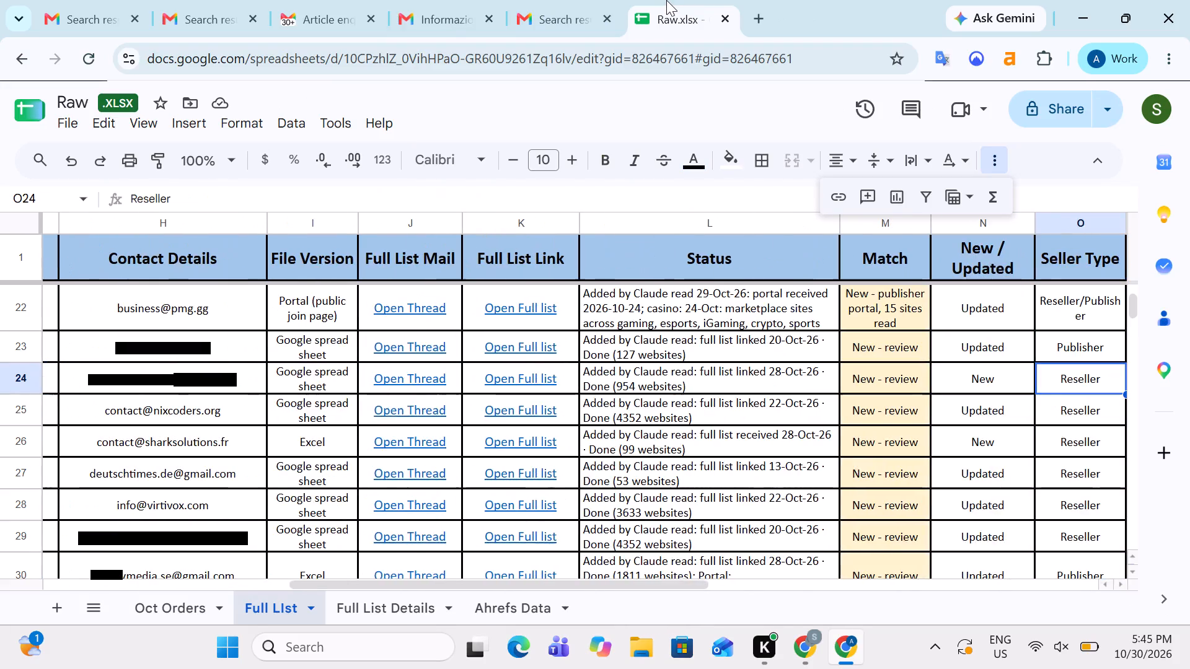
{"action": "key", "text": "Right"}
{"action": "key", "text": "Left"}
{"action": "key", "text": "Left"}
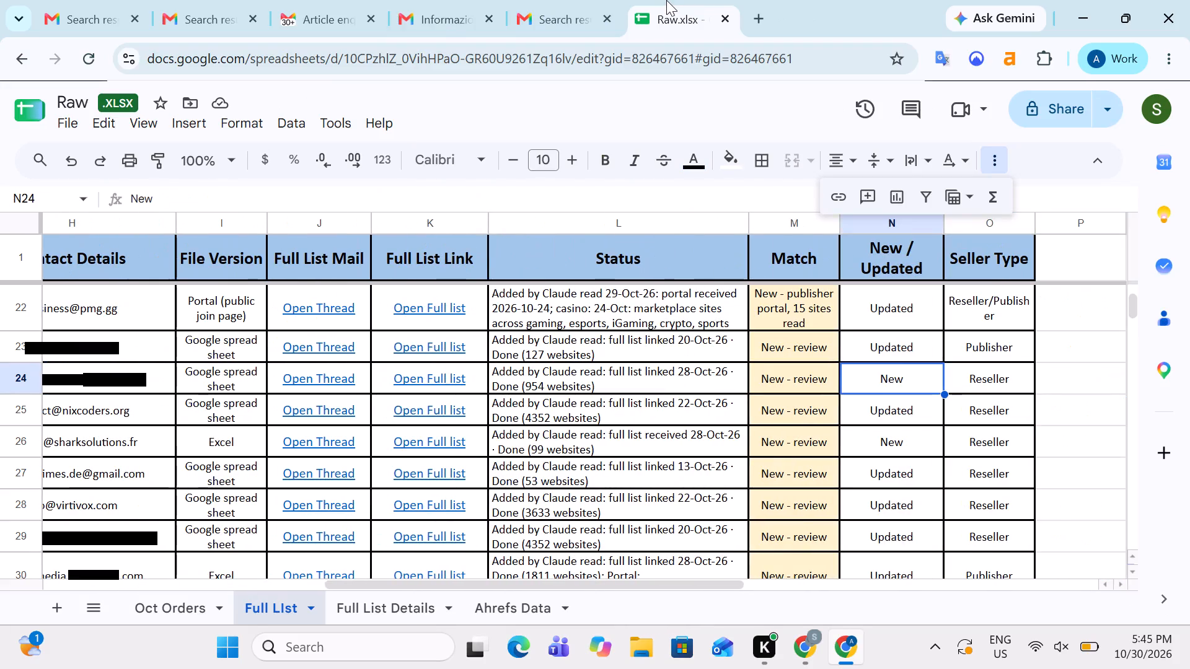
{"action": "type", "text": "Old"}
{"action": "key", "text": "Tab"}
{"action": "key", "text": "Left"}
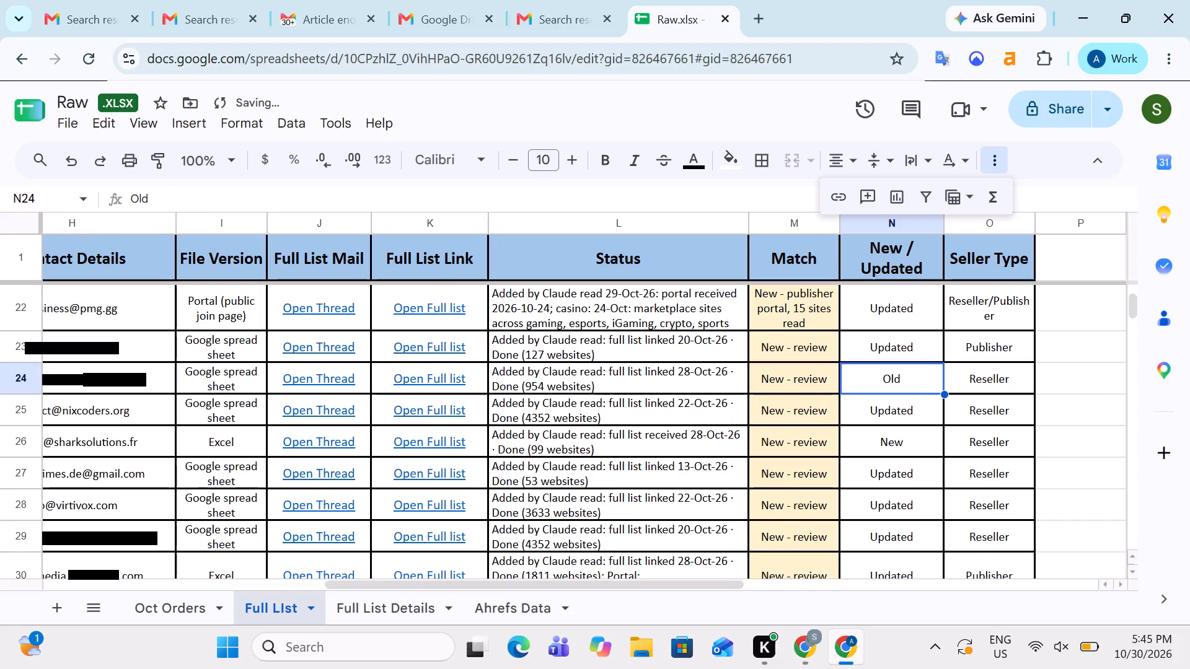
Add the note "Form bordymedia" in row 24's empty cell beside Seller Type.
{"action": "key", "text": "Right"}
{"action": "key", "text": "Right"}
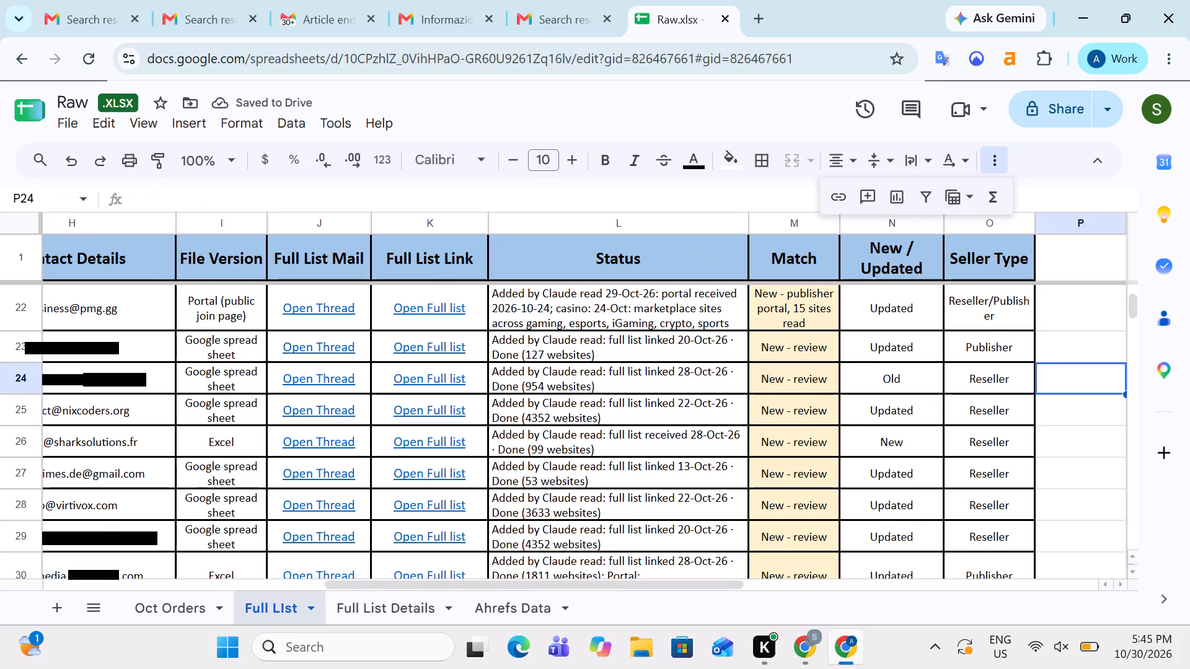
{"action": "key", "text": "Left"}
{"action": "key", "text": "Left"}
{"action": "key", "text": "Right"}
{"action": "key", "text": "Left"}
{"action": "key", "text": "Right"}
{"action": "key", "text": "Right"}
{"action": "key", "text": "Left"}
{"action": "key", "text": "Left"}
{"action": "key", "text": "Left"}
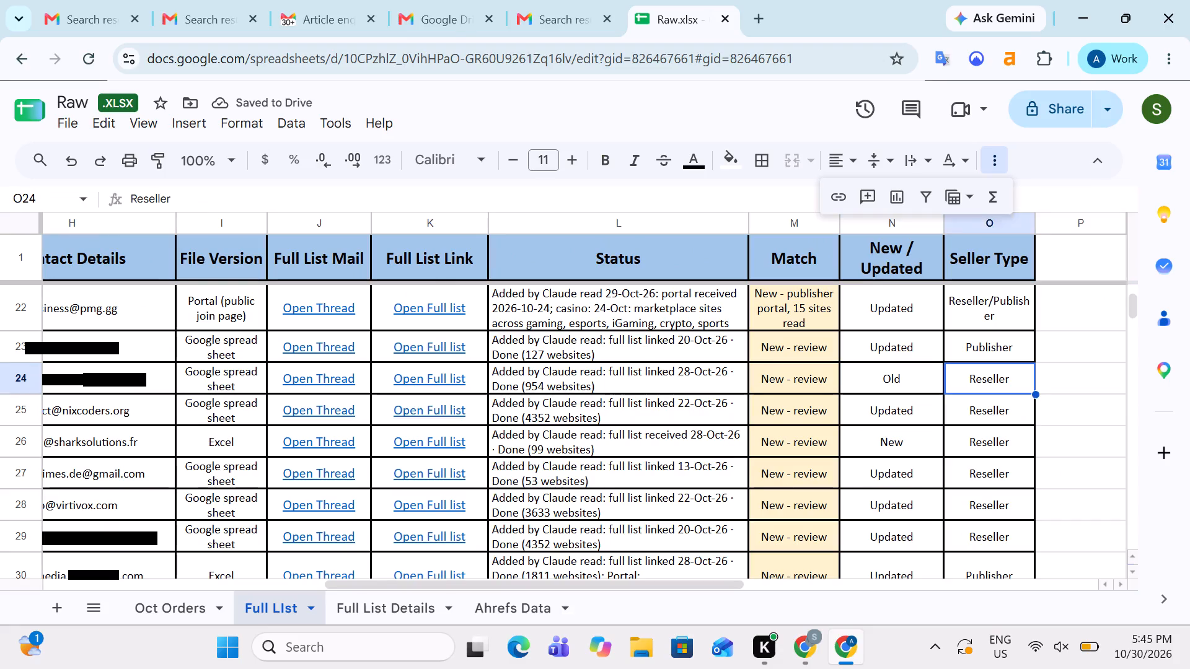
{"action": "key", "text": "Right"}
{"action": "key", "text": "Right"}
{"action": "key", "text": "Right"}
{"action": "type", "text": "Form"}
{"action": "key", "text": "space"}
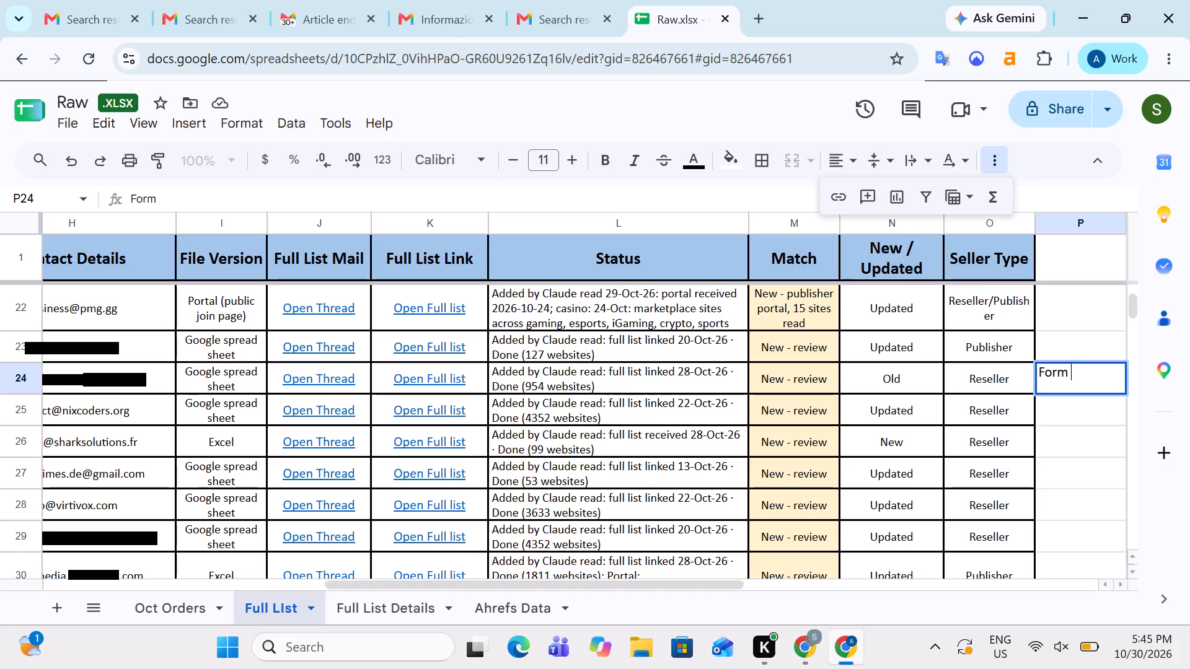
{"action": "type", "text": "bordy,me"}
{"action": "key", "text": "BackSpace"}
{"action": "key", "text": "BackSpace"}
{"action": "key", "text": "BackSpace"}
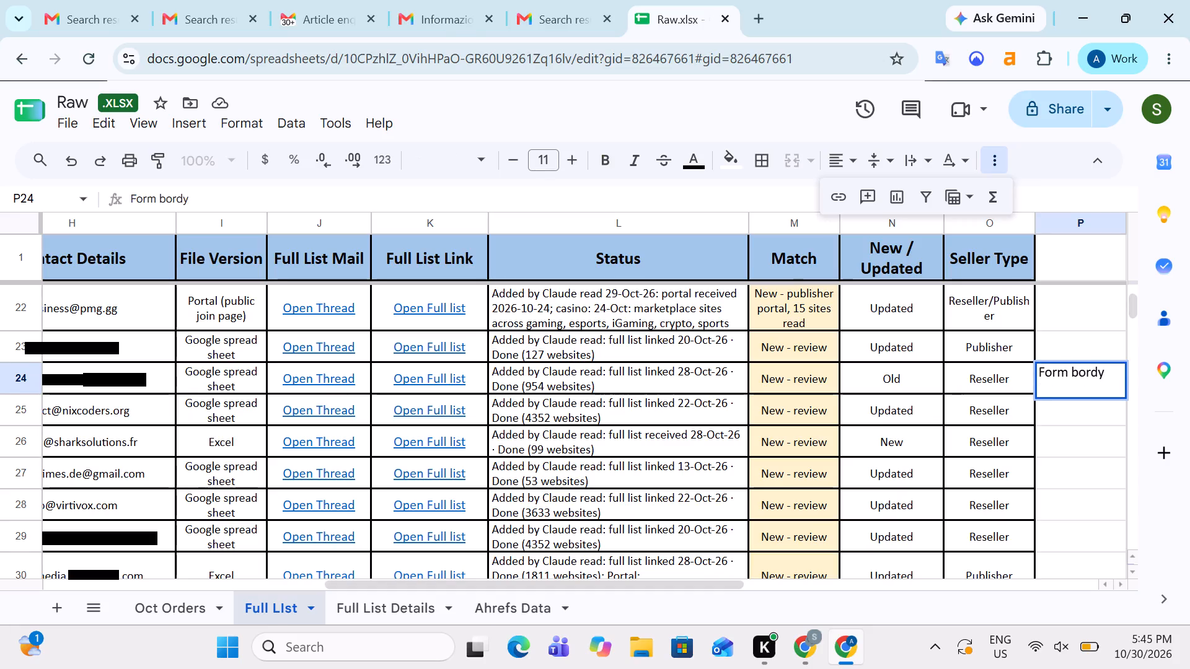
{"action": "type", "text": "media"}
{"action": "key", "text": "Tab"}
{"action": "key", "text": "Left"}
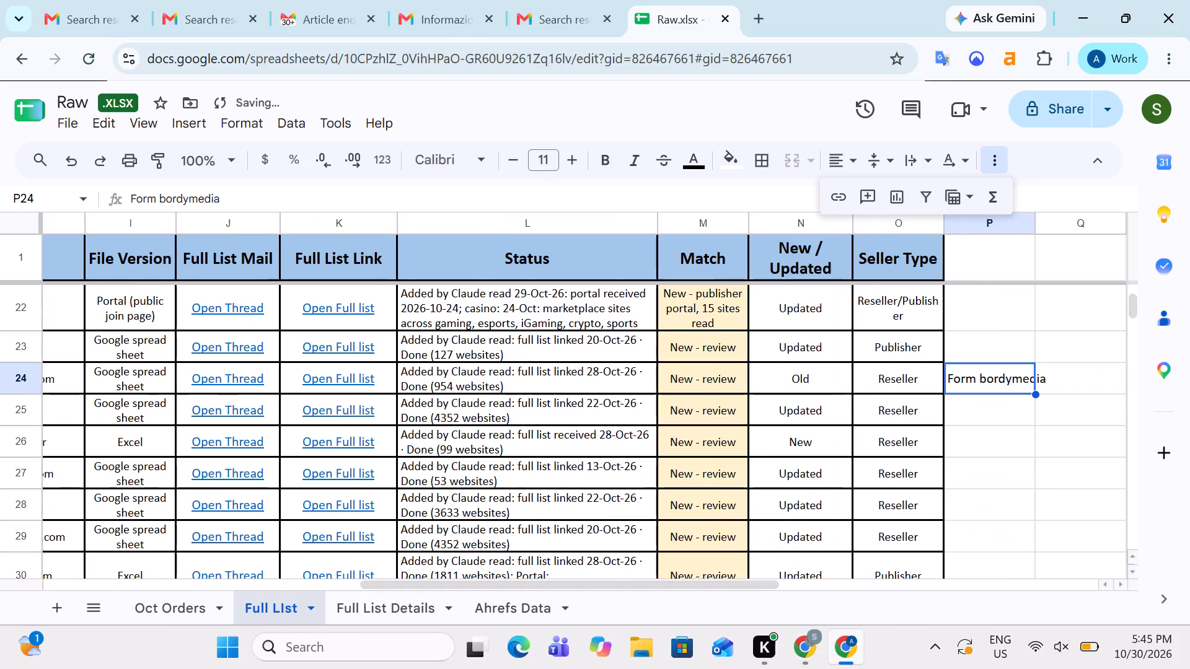
Review row 25's entries from Sr. No. through Seller Type.
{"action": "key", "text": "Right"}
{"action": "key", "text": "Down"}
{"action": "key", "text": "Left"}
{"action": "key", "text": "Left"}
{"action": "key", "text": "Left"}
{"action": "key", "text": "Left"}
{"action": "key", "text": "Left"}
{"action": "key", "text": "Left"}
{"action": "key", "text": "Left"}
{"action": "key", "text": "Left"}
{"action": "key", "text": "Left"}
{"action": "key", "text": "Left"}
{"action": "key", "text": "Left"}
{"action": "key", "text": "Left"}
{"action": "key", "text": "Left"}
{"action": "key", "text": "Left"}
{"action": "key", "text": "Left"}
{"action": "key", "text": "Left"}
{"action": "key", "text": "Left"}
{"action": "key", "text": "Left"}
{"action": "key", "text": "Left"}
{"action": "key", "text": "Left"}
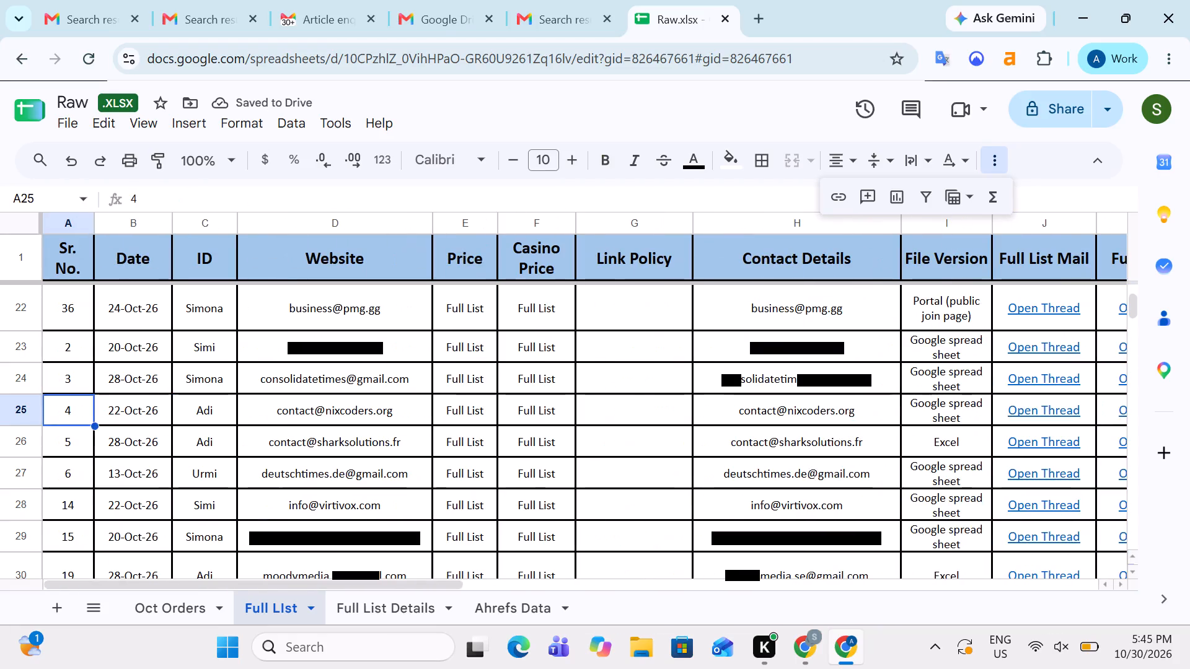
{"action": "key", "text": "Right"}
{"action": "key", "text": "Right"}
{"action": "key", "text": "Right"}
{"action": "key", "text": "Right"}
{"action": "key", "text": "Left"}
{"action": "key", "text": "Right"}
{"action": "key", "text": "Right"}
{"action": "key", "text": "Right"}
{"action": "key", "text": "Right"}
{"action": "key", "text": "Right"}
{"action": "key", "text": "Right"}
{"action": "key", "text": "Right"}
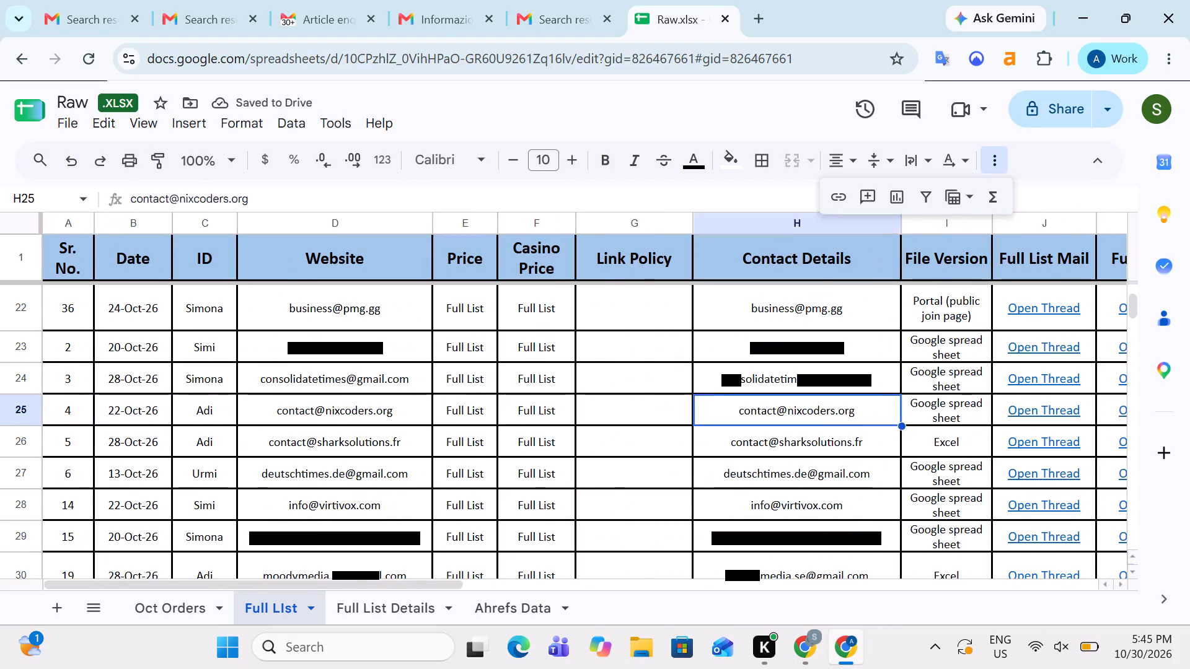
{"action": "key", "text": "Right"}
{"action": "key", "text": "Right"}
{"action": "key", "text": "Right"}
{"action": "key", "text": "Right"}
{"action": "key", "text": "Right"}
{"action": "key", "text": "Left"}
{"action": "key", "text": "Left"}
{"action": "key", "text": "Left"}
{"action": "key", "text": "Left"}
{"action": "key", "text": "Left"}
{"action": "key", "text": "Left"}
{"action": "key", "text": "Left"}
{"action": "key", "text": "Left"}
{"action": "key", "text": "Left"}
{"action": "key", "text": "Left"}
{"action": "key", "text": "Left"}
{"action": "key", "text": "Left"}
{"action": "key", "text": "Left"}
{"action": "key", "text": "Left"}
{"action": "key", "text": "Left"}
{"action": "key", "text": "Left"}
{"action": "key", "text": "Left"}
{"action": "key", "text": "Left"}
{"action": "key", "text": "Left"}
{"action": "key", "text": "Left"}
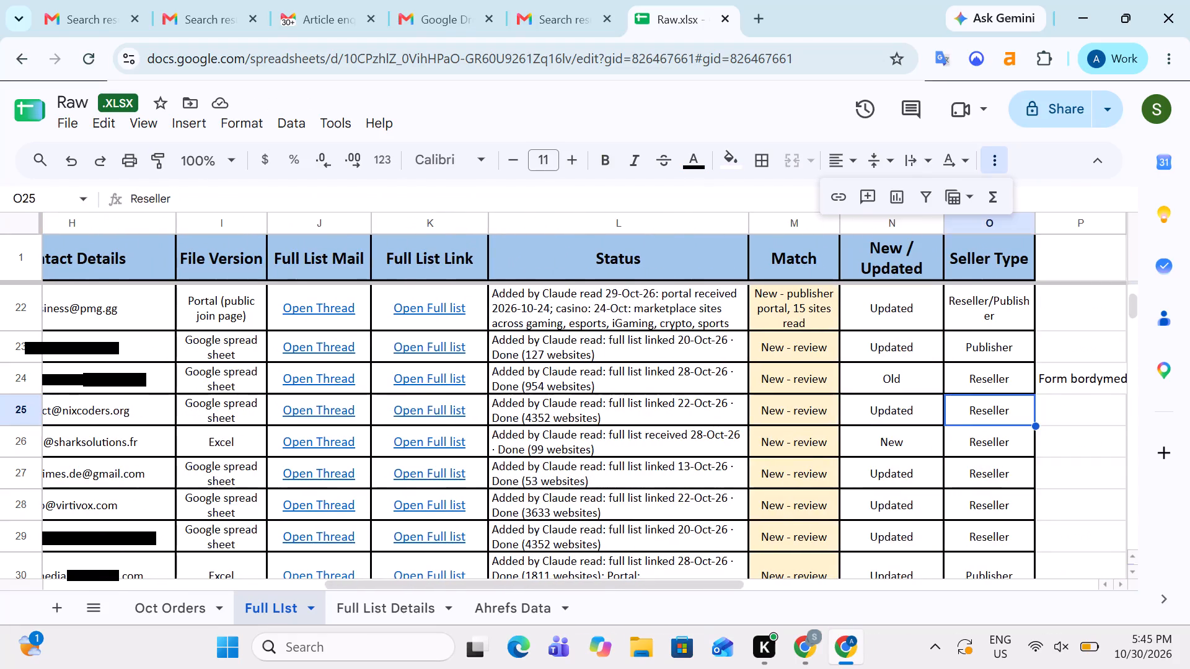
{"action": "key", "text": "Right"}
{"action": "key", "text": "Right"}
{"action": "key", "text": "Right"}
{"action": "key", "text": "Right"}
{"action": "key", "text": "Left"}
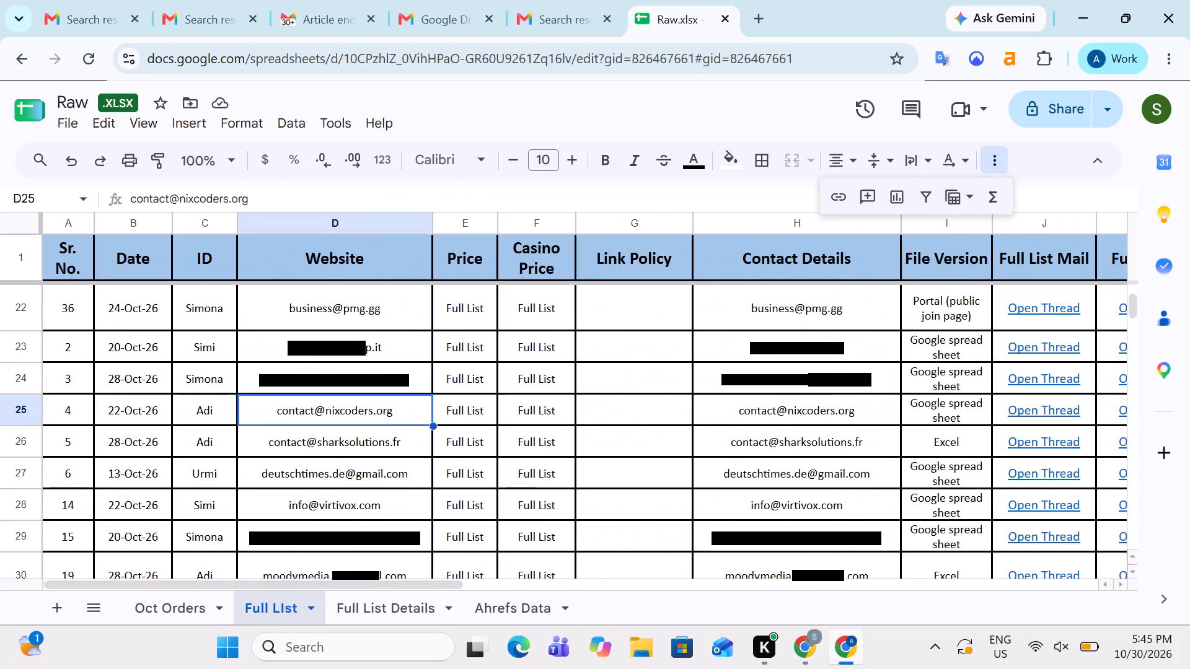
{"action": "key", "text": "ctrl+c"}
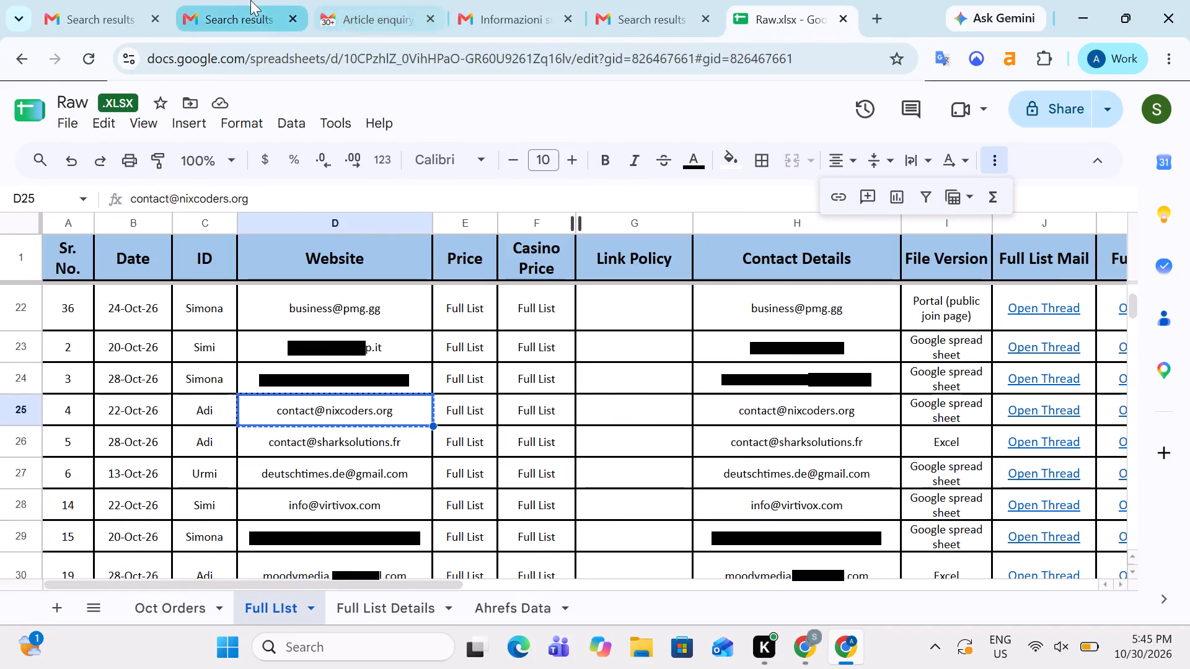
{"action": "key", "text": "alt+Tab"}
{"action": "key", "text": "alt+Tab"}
{"action": "left_click", "coordinate": [68, 0]}
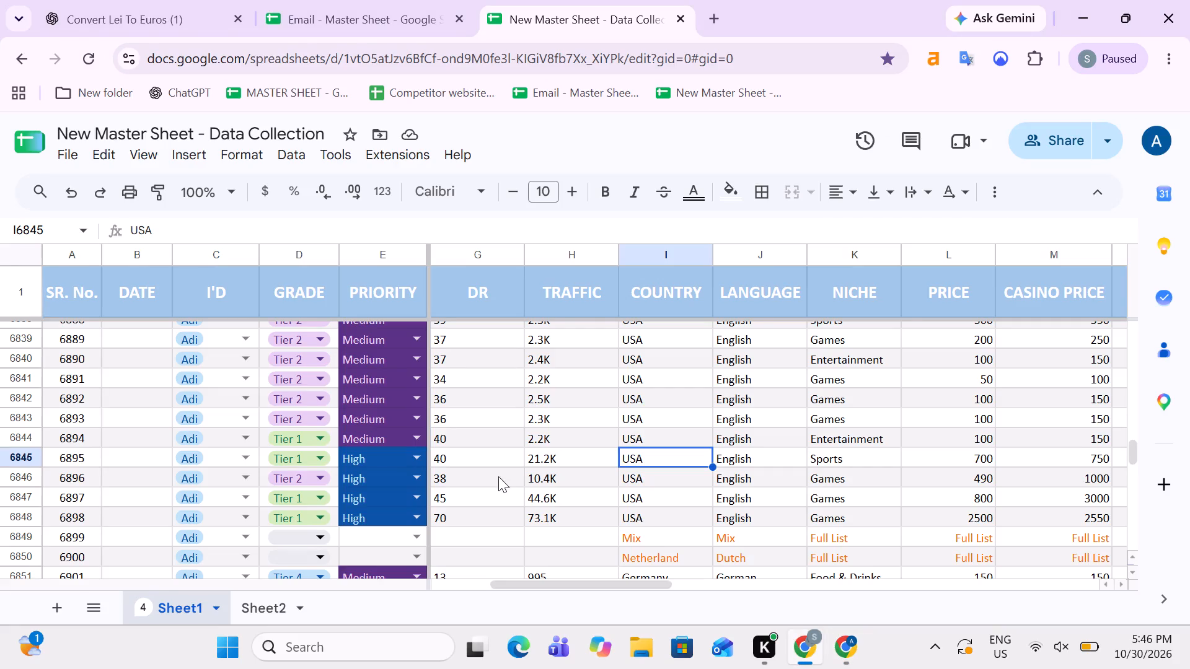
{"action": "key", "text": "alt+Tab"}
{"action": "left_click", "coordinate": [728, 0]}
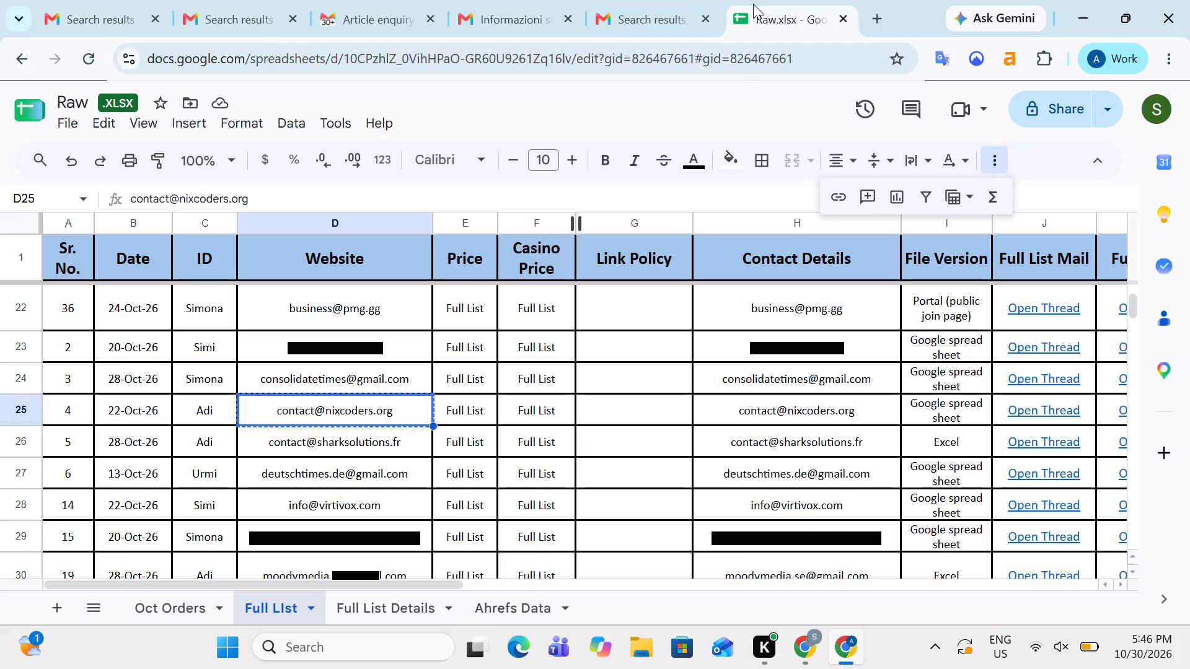
Copy the "nixcoders.org" query from the first mailbox and run the same search in the second mailbox.
{"action": "left_click", "coordinate": [132, 0]}
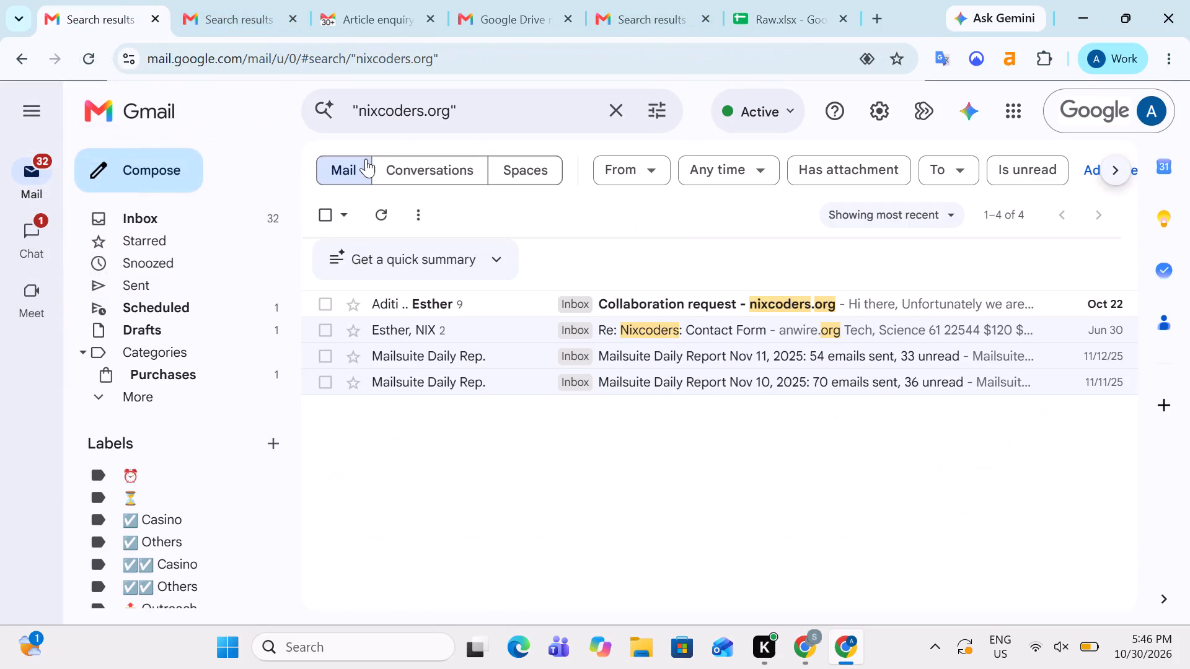
{"action": "triple_click", "coordinate": [397, 113]}
{"action": "key", "text": "ctrl+c"}
{"action": "key", "text": "shift+Left"}
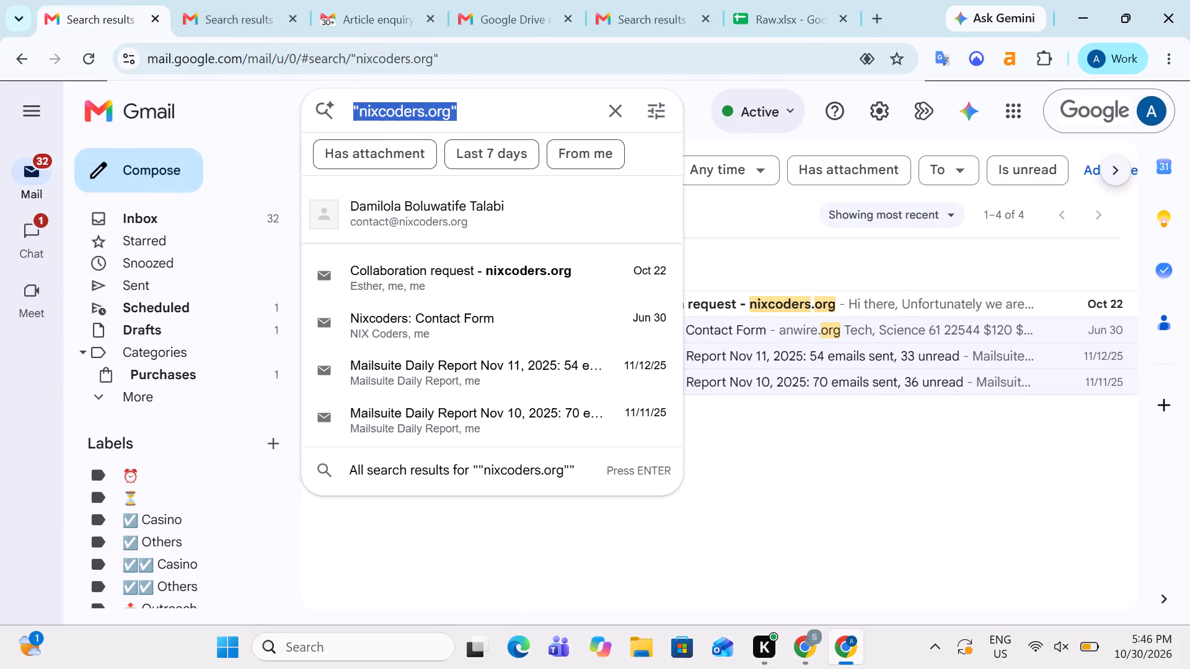
{"action": "key", "text": "ctrl+c"}
{"action": "key", "text": "ctrl+c"}
{"action": "left_click", "coordinate": [238, 0]}
{"action": "left_click", "coordinate": [597, 114]}
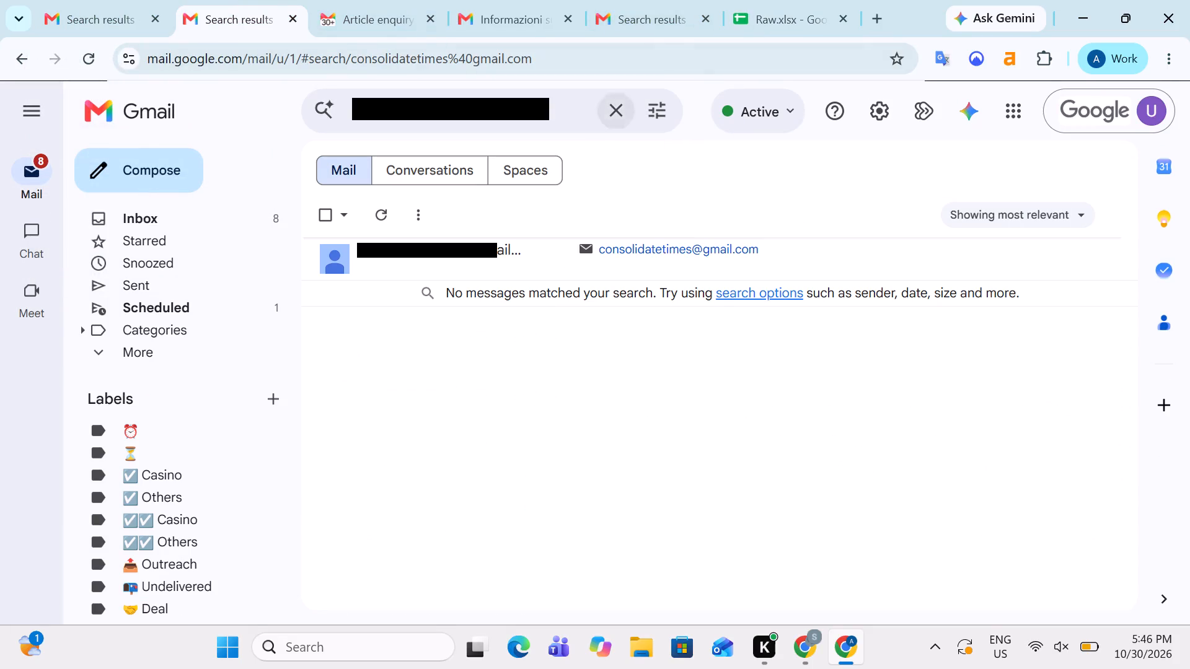
{"action": "key", "text": "ctrl+v"}
{"action": "key", "text": "Return"}
Search the third, fourth and fifth mailboxes for "nixcoders.org".
{"action": "left_click", "coordinate": [363, 0]}
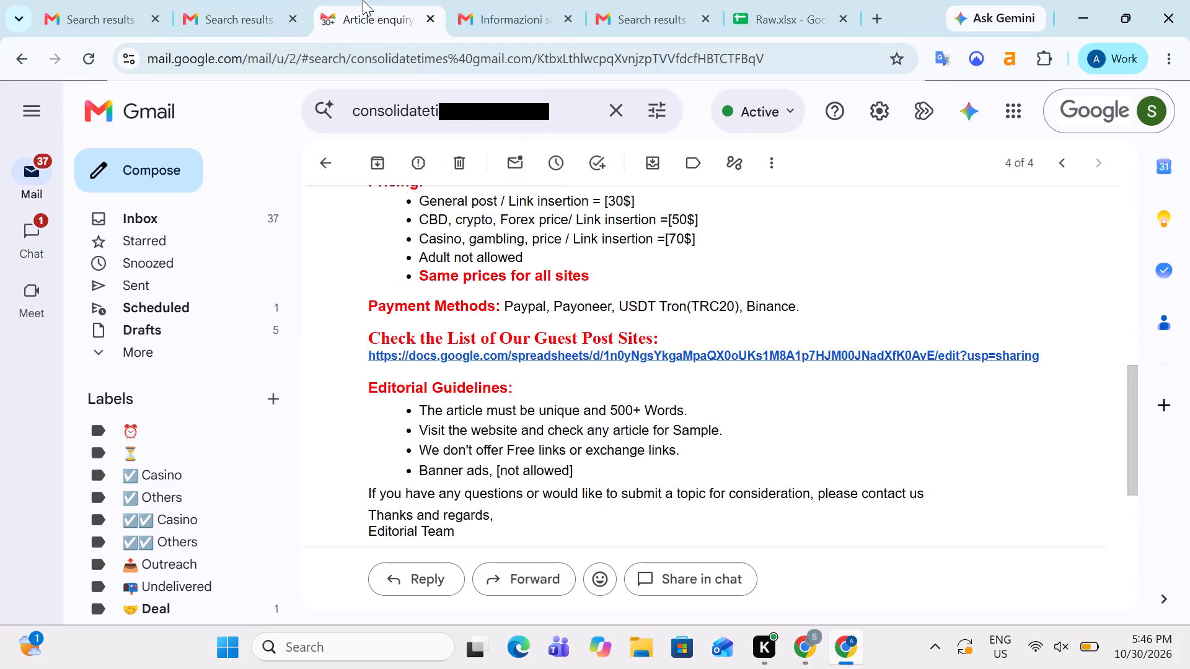
{"action": "left_click", "coordinate": [615, 117]}
{"action": "key", "text": "ctrl+v"}
{"action": "key", "text": "Return"}
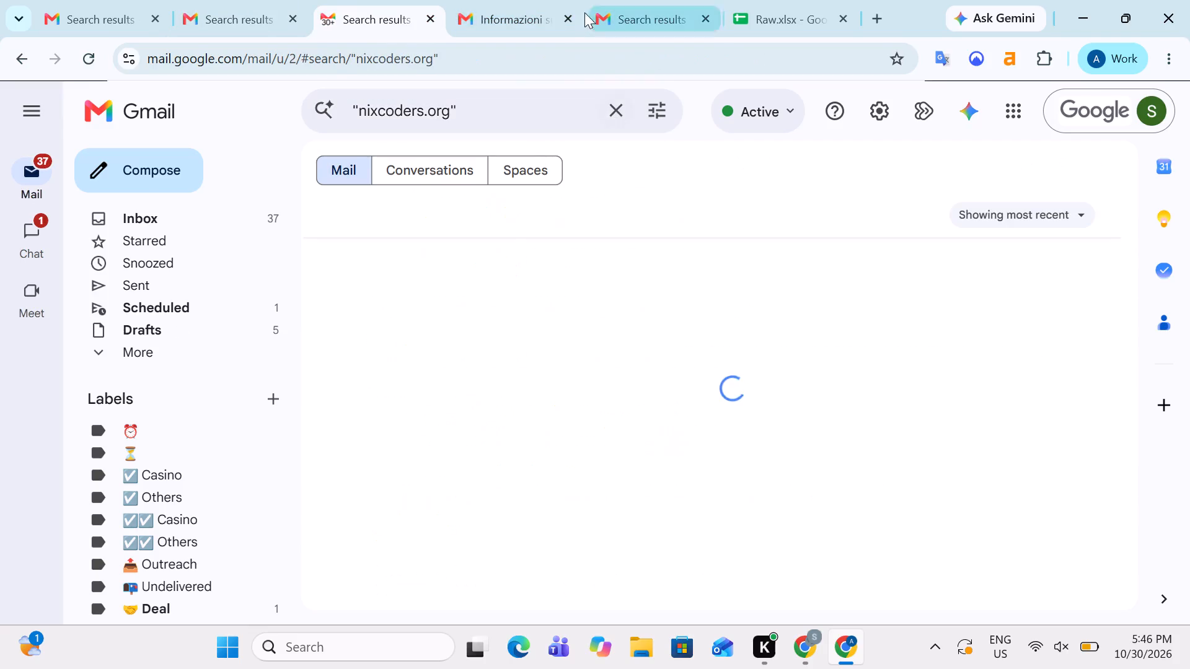
{"action": "left_click", "coordinate": [523, 0]}
{"action": "left_click", "coordinate": [599, 110]}
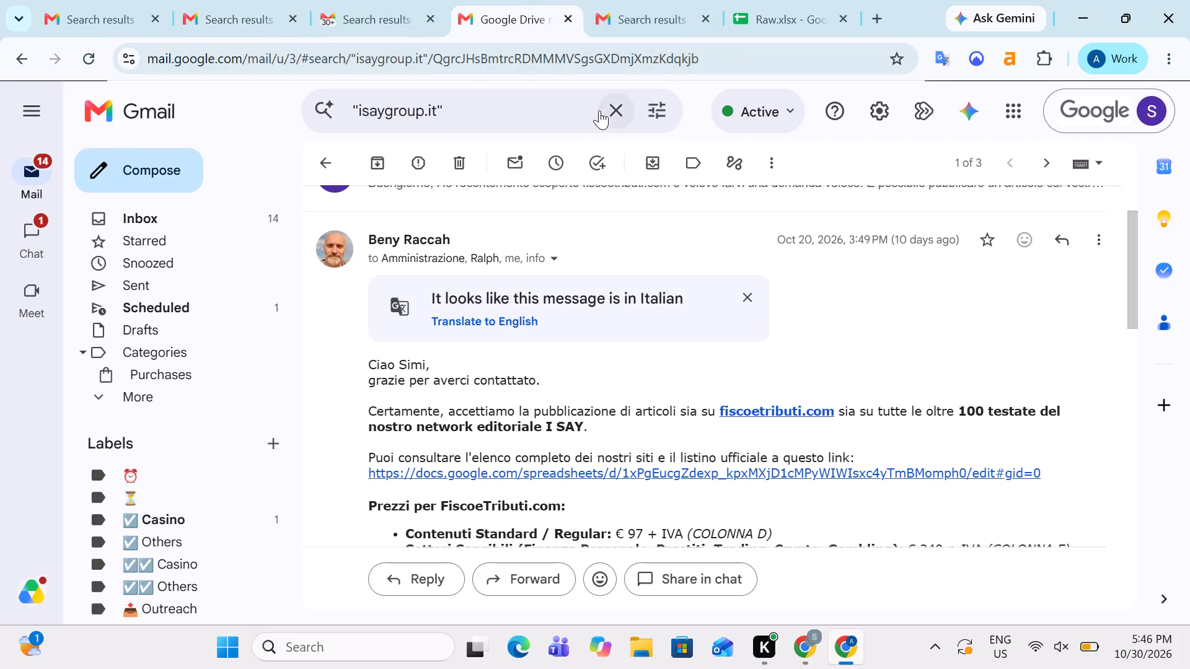
{"action": "key", "text": "ctrl+v"}
{"action": "key", "text": "Return"}
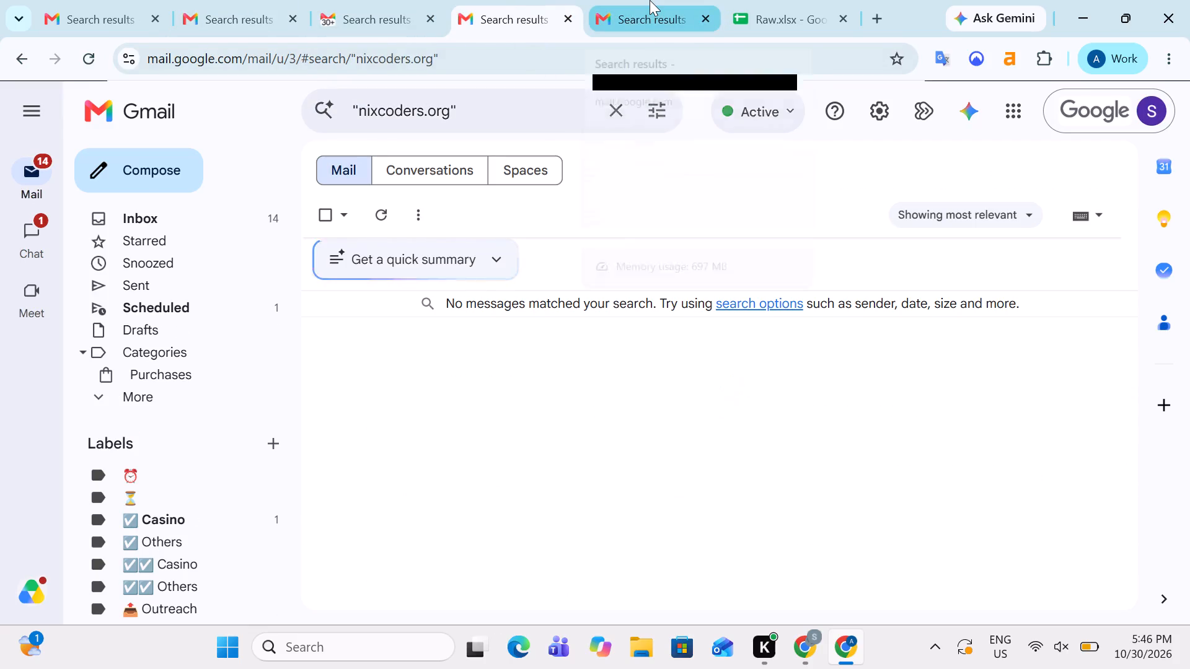
{"action": "left_click", "coordinate": [650, 0]}
{"action": "left_click", "coordinate": [586, 97]}
{"action": "left_click", "coordinate": [607, 112]}
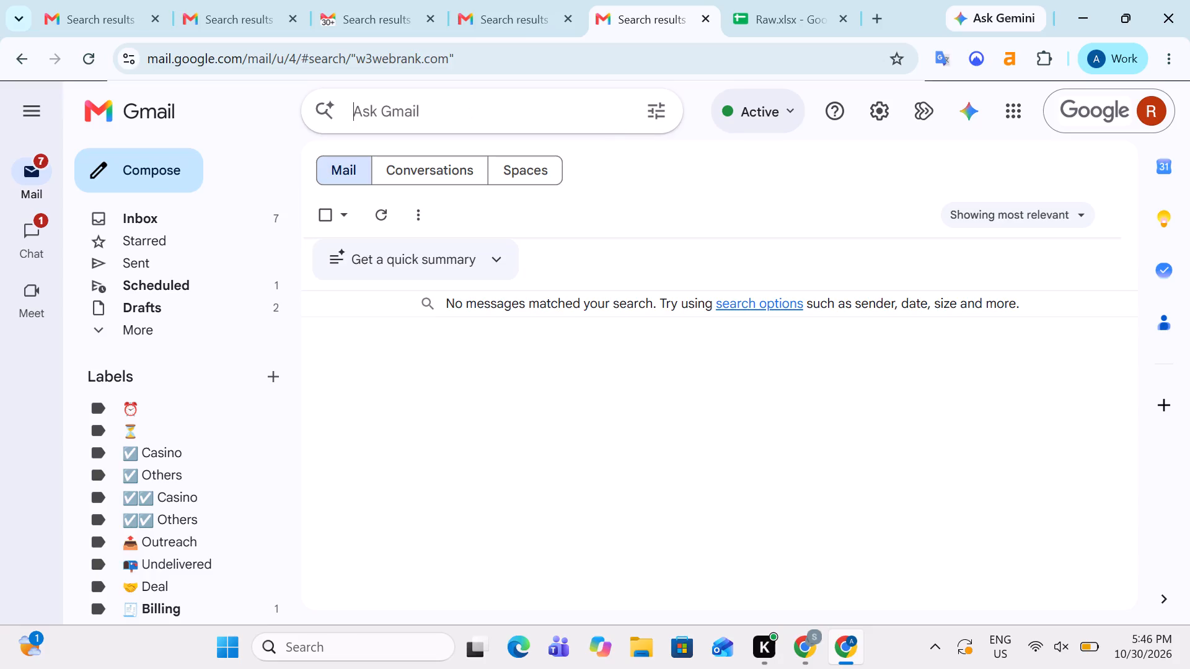
{"action": "key", "text": "ctrl+v"}
{"action": "key", "text": "Return"}
Open the "Collaboration request - nixcoders.org" thread in the first mailbox and read through the seller's replies.
{"action": "left_click", "coordinate": [99, 0]}
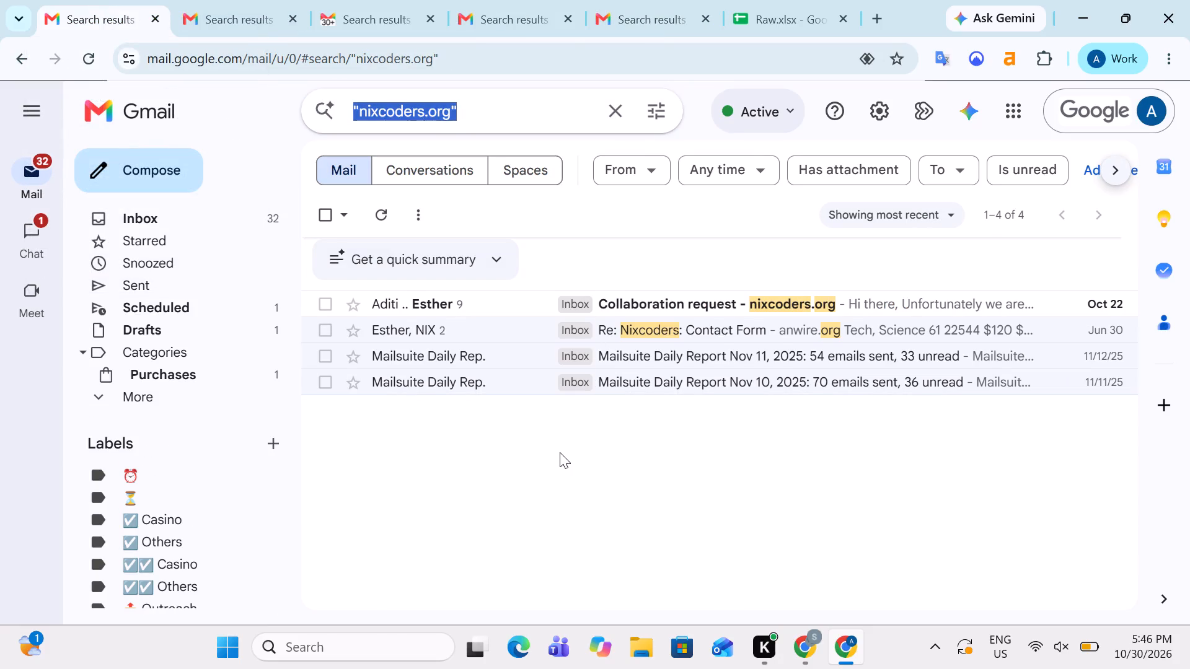
{"action": "left_click", "coordinate": [500, 308]}
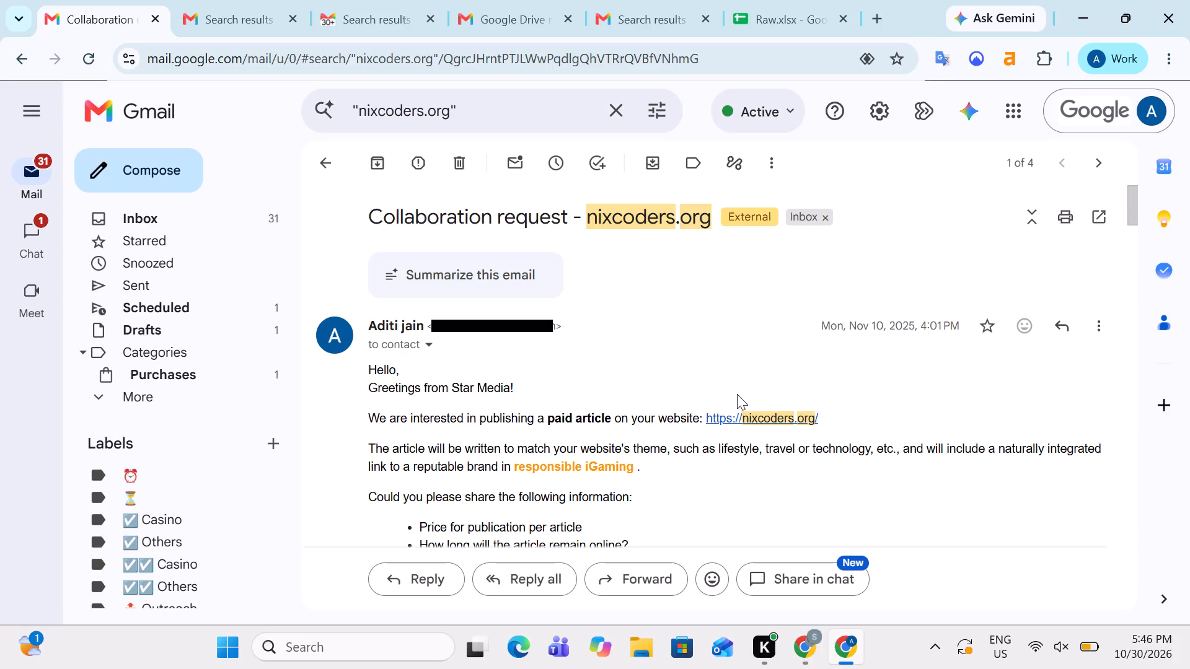
{"action": "scroll", "coordinate": [769, 360], "scroll_direction": "down", "scroll_amount": 1}
{"action": "scroll", "coordinate": [735, 398], "scroll_direction": "down", "scroll_amount": 2}
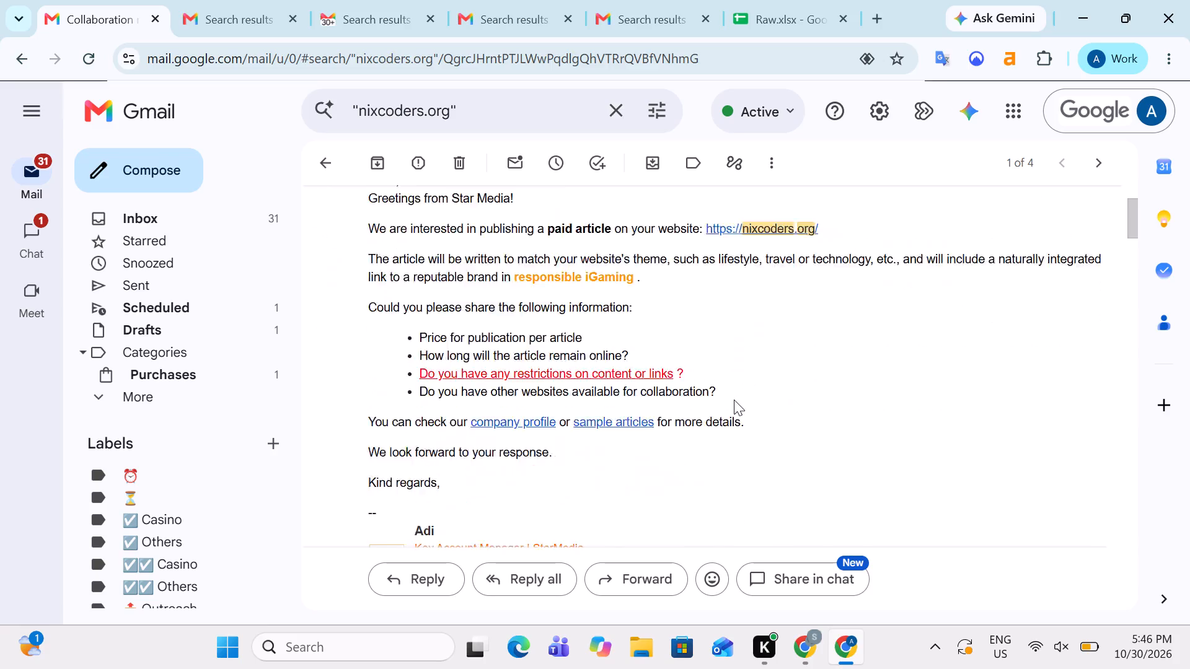
{"action": "scroll", "coordinate": [734, 400], "scroll_direction": "down", "scroll_amount": 6}
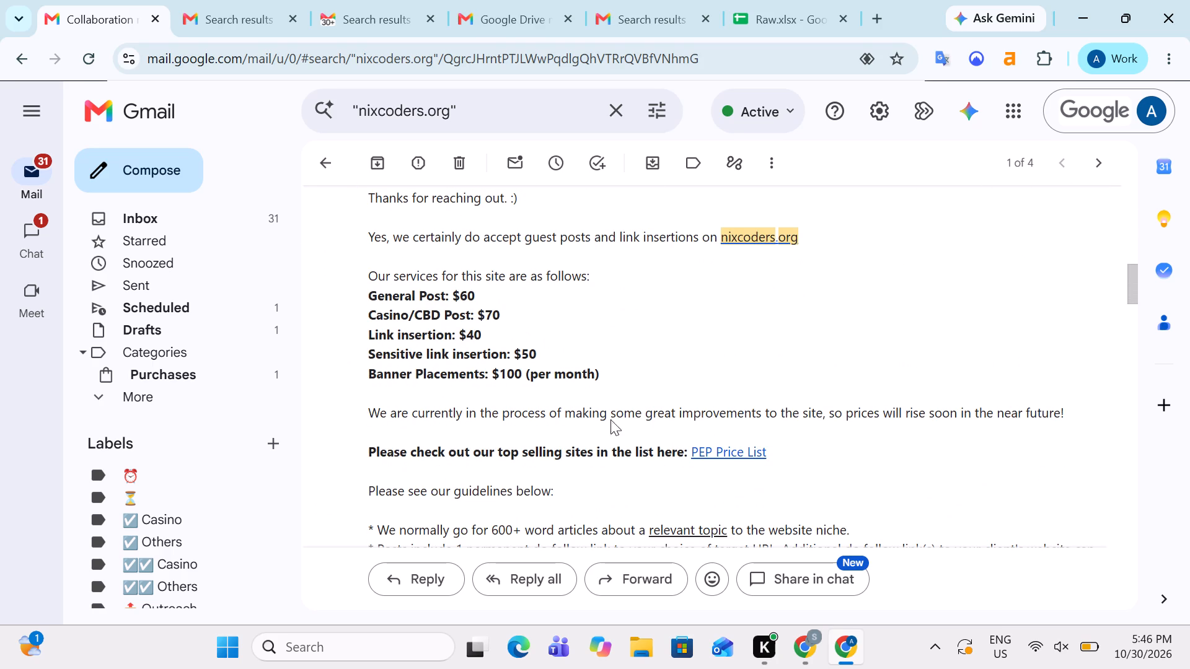
Read the nixcoders.org email reply, examining its post and link insertion prices, content guidelines, payment terms and site list links.
{"action": "scroll", "coordinate": [608, 413], "scroll_direction": "down", "scroll_amount": 8}
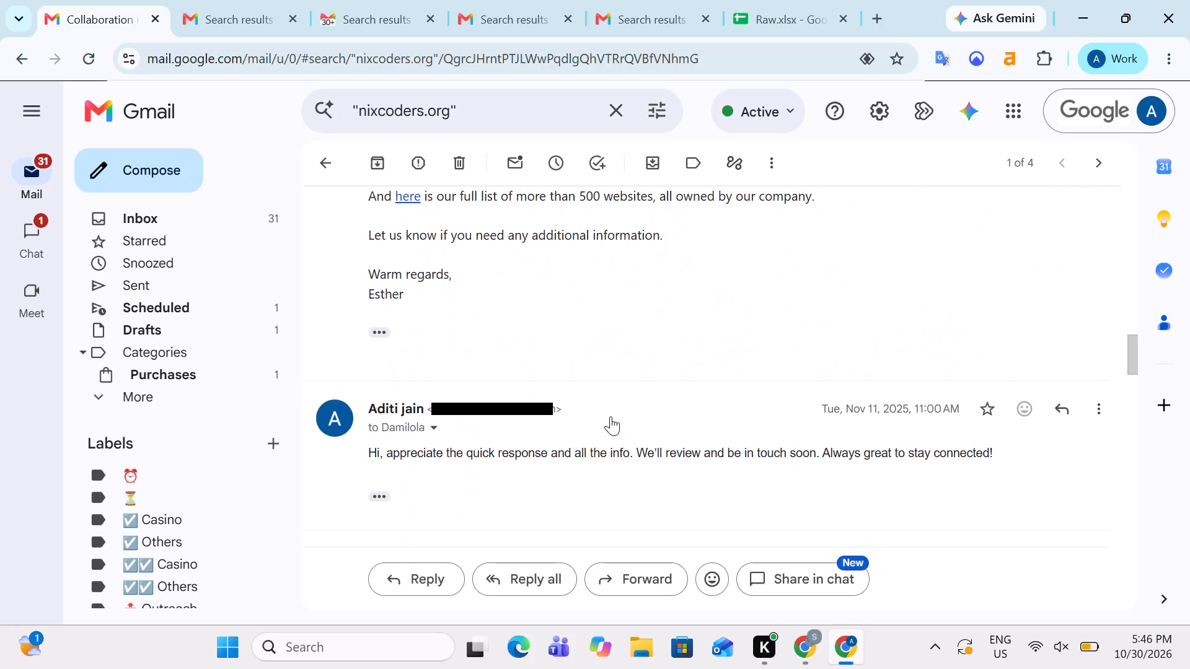
{"action": "scroll", "coordinate": [610, 416], "scroll_direction": "up", "scroll_amount": 3}
{"action": "scroll", "coordinate": [844, 464], "scroll_direction": "up", "scroll_amount": 1}
{"action": "scroll", "coordinate": [767, 484], "scroll_direction": "up", "scroll_amount": 1}
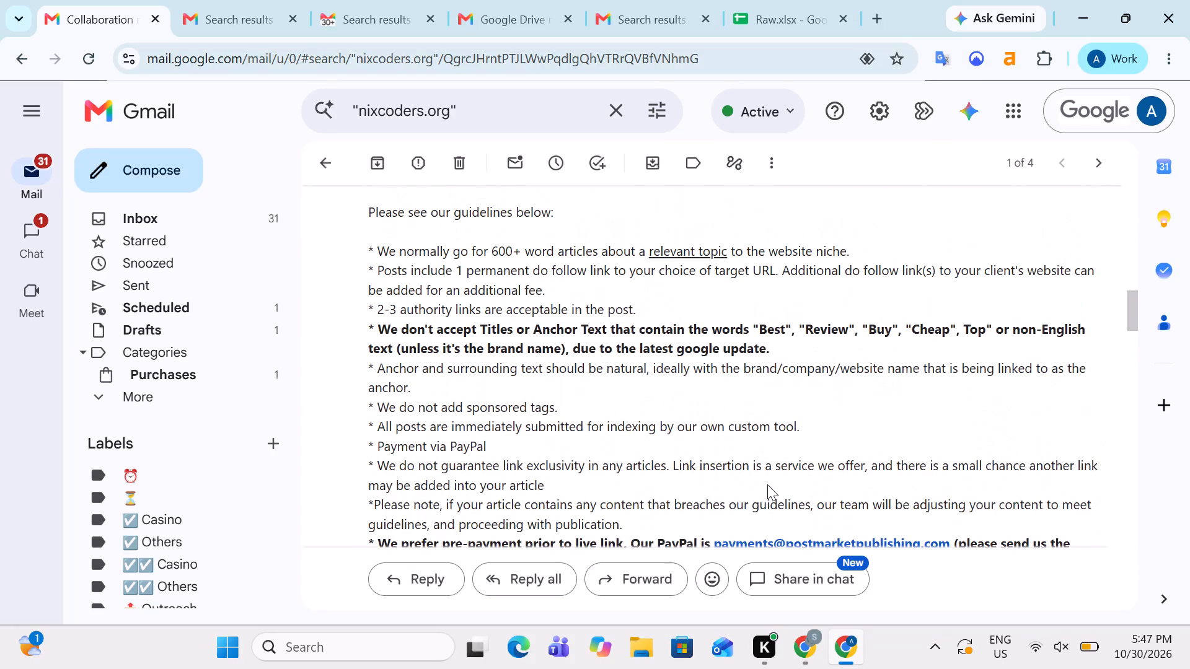
{"action": "scroll", "coordinate": [785, 460], "scroll_direction": "down", "scroll_amount": 2}
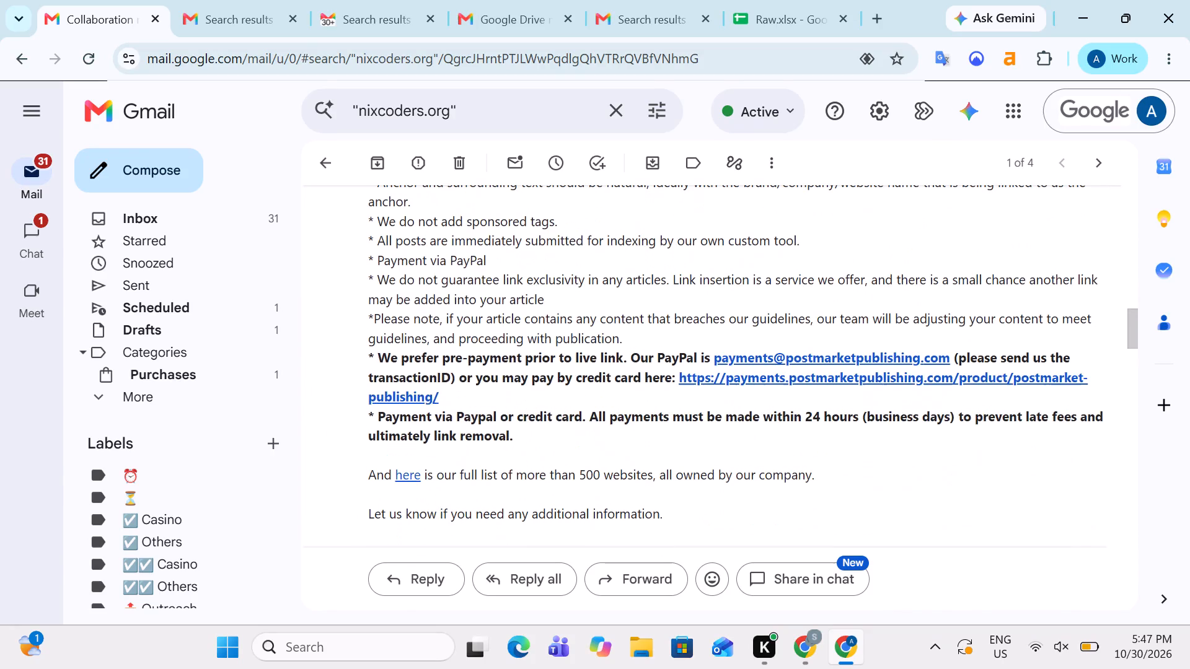
{"action": "scroll", "coordinate": [800, 400], "scroll_direction": "up", "scroll_amount": 7}
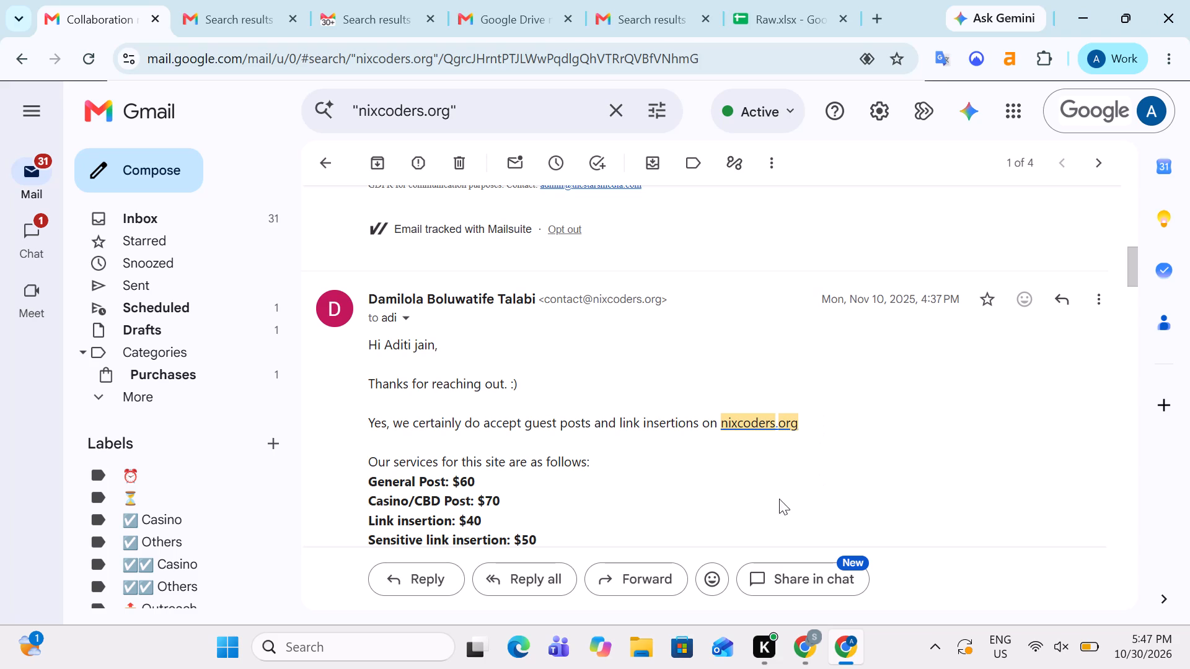
{"action": "scroll", "coordinate": [684, 445], "scroll_direction": "down", "scroll_amount": 2}
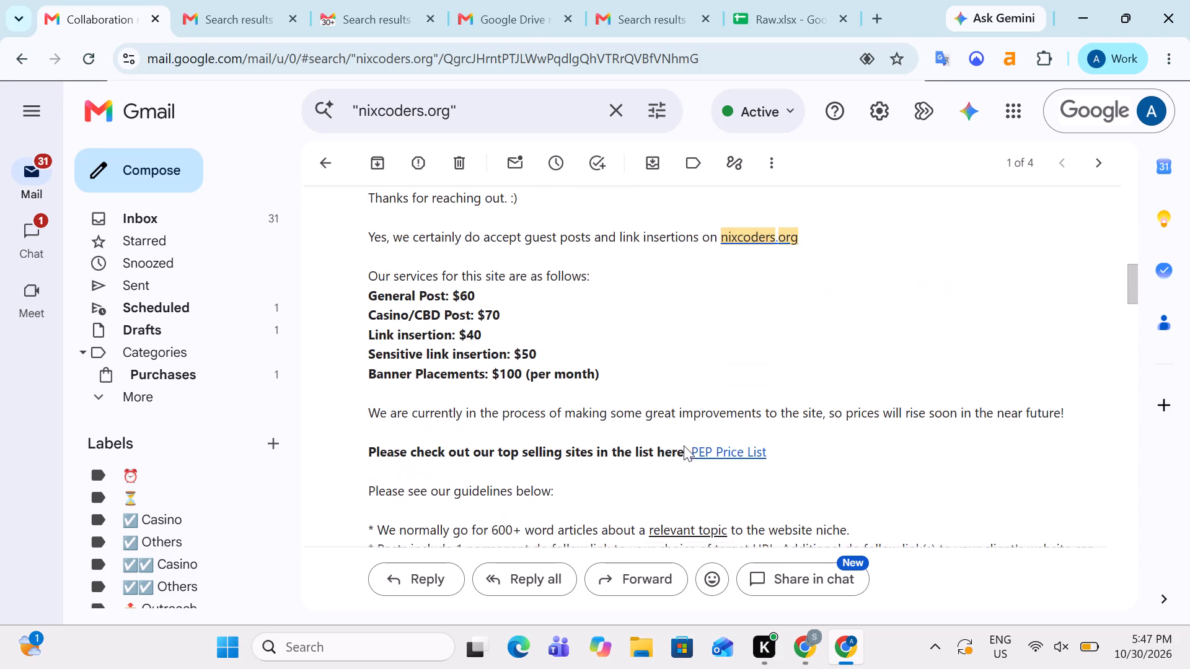
{"action": "scroll", "coordinate": [788, 488], "scroll_direction": "down", "scroll_amount": 5}
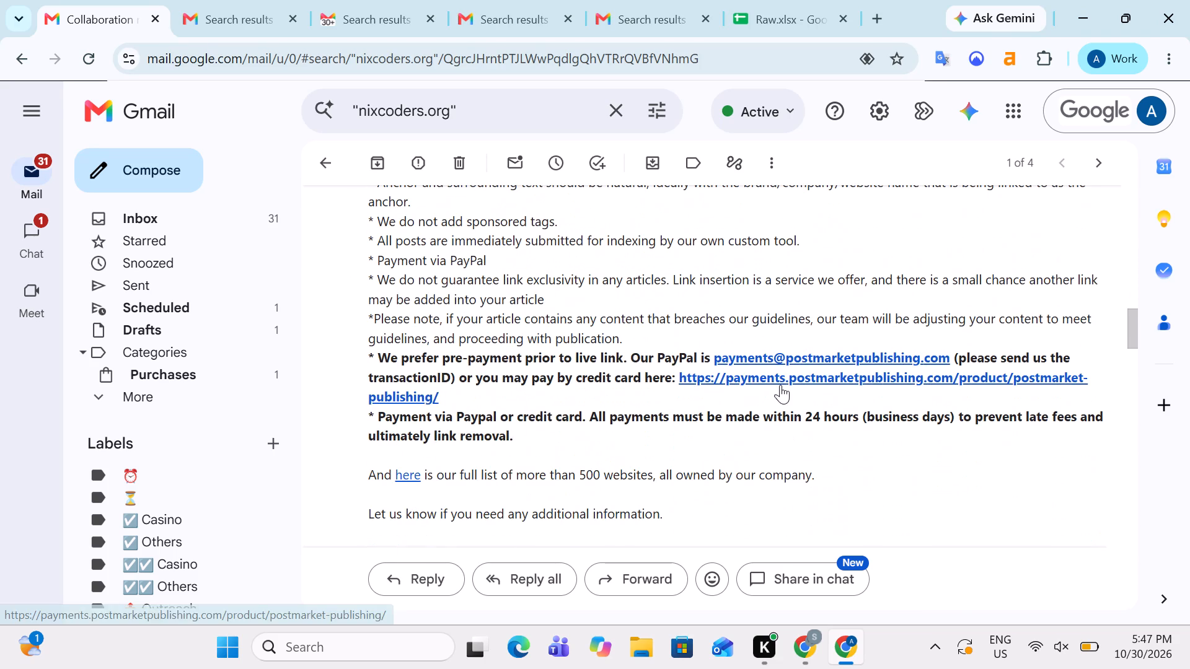
{"action": "scroll", "coordinate": [775, 394], "scroll_direction": "up", "scroll_amount": 3}
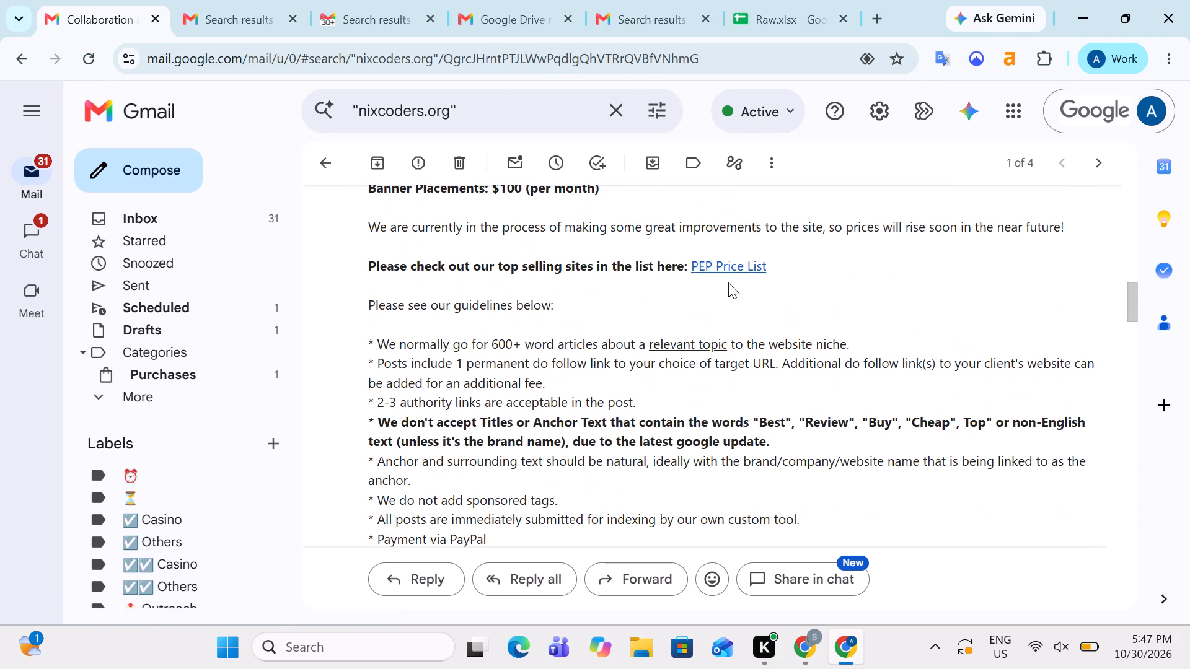
Open the PEP Price List linked in the nixcoders.org email and dismiss its link-sharing dialog.
{"action": "left_click", "coordinate": [731, 263]}
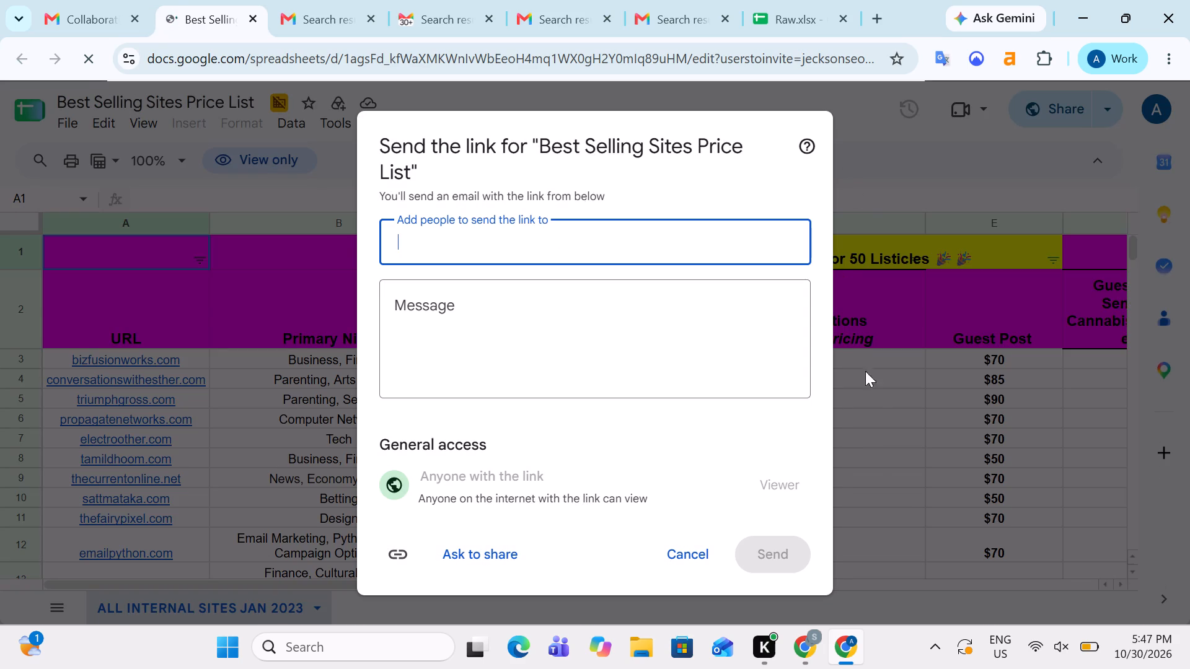
{"action": "left_click", "coordinate": [675, 556]}
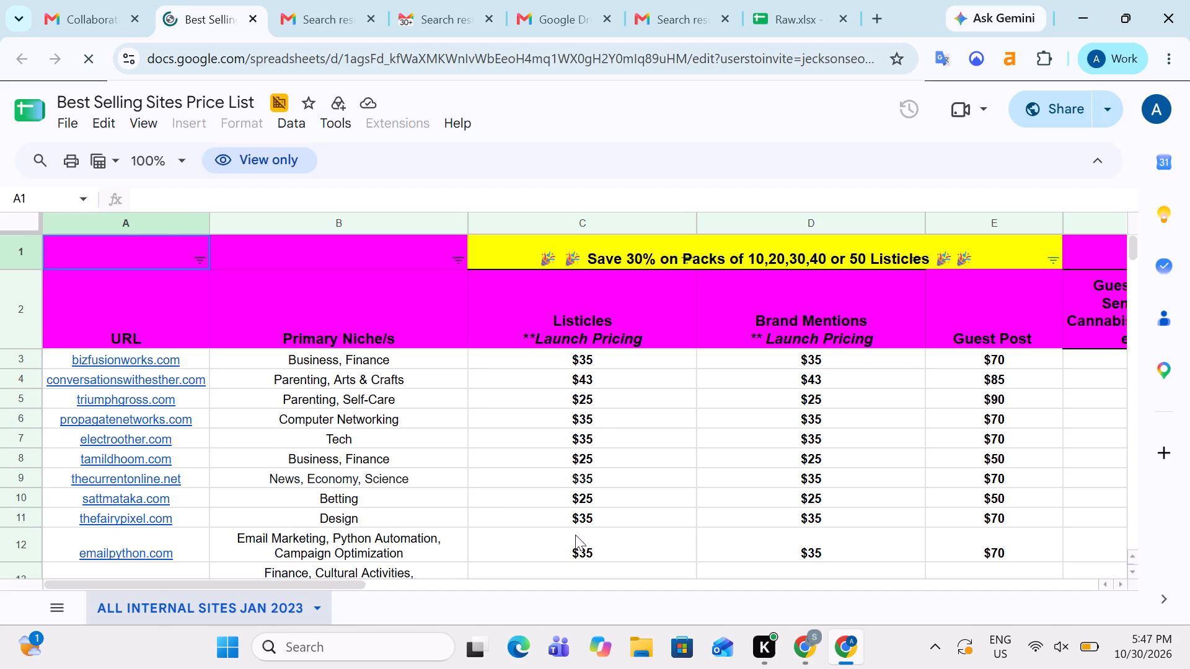
Look through the Best Selling Sites Price List, examining the listed URLs, niches and prices, and return to the first site row.
{"action": "scroll", "coordinate": [493, 484], "scroll_direction": "down", "scroll_amount": 8}
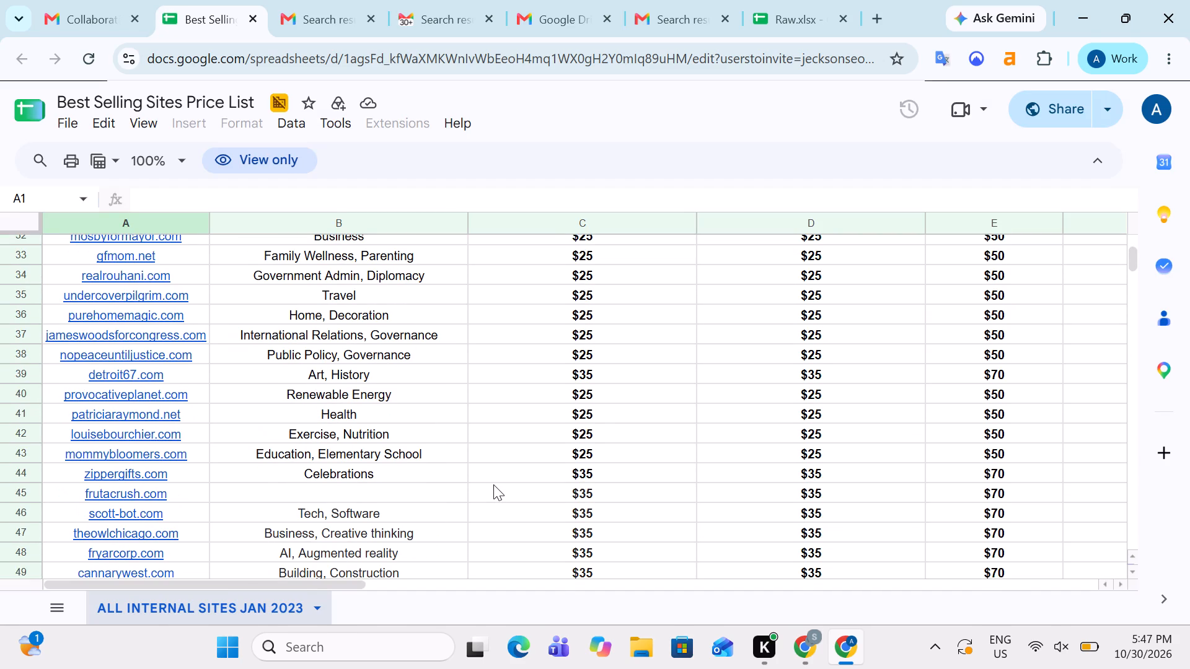
{"action": "scroll", "coordinate": [493, 484], "scroll_direction": "down", "scroll_amount": 11}
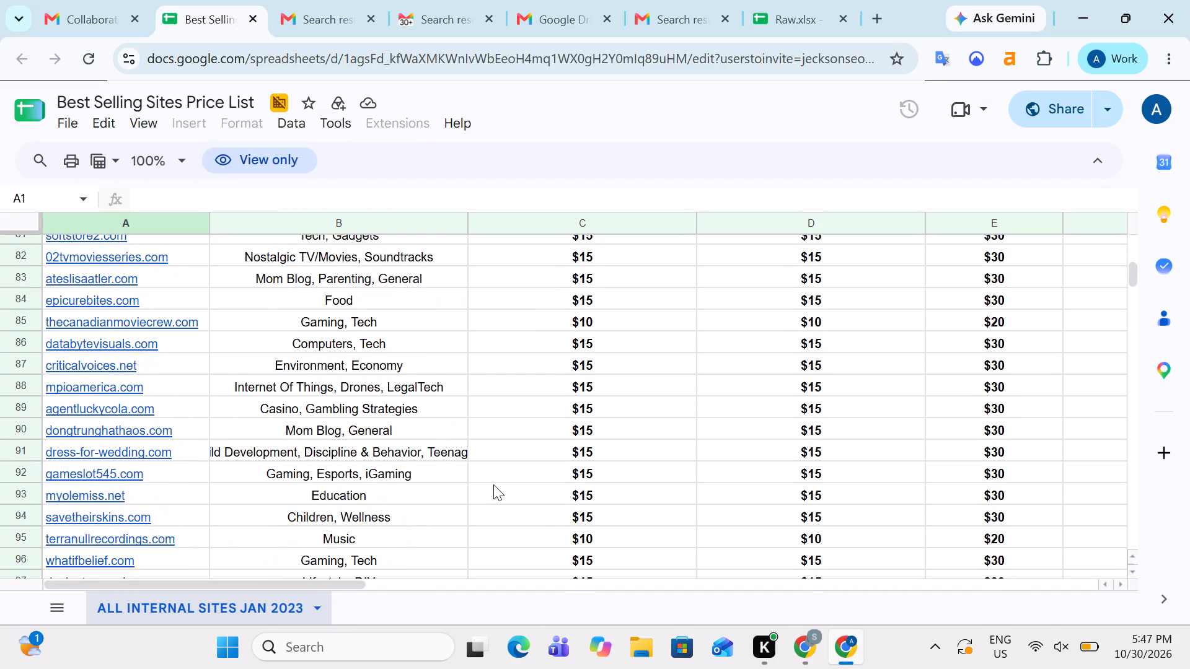
{"action": "left_click", "coordinate": [406, 483]}
{"action": "key", "text": "ctrl+Up"}
{"action": "key", "text": "Down"}
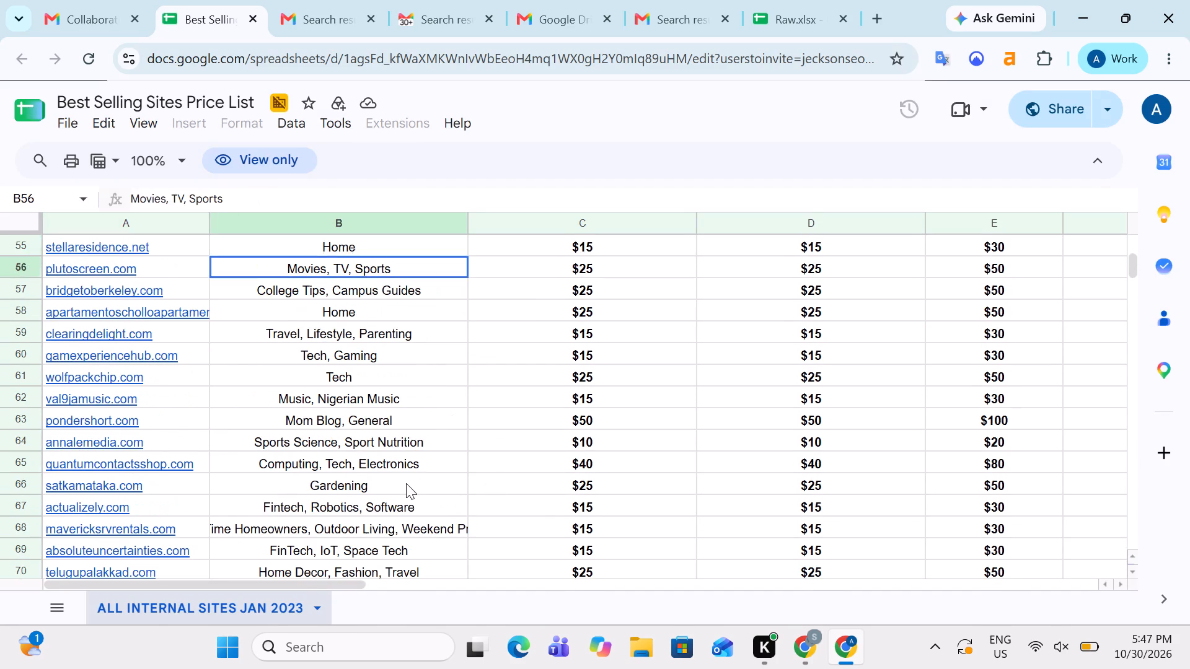
{"action": "key", "text": "Left"}
{"action": "key", "text": "Up"}
{"action": "key", "text": "Up"}
{"action": "key", "text": "Up"}
{"action": "key", "text": "Up"}
{"action": "key", "text": "ctrl+Up"}
{"action": "key", "text": "Down"}
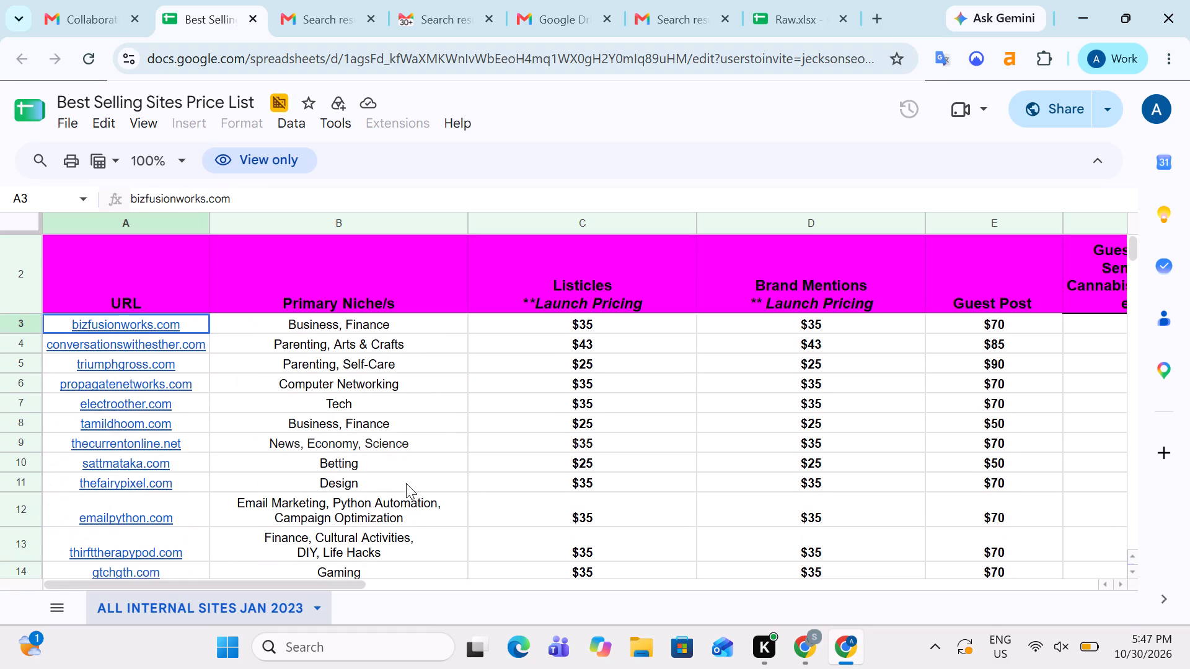
Select the URL column from row 3 downward to check how many sites are listed, then return to row 3.
{"action": "key", "text": "ctrl+shift+Down"}
{"action": "key", "text": "ctrl+shift+Down"}
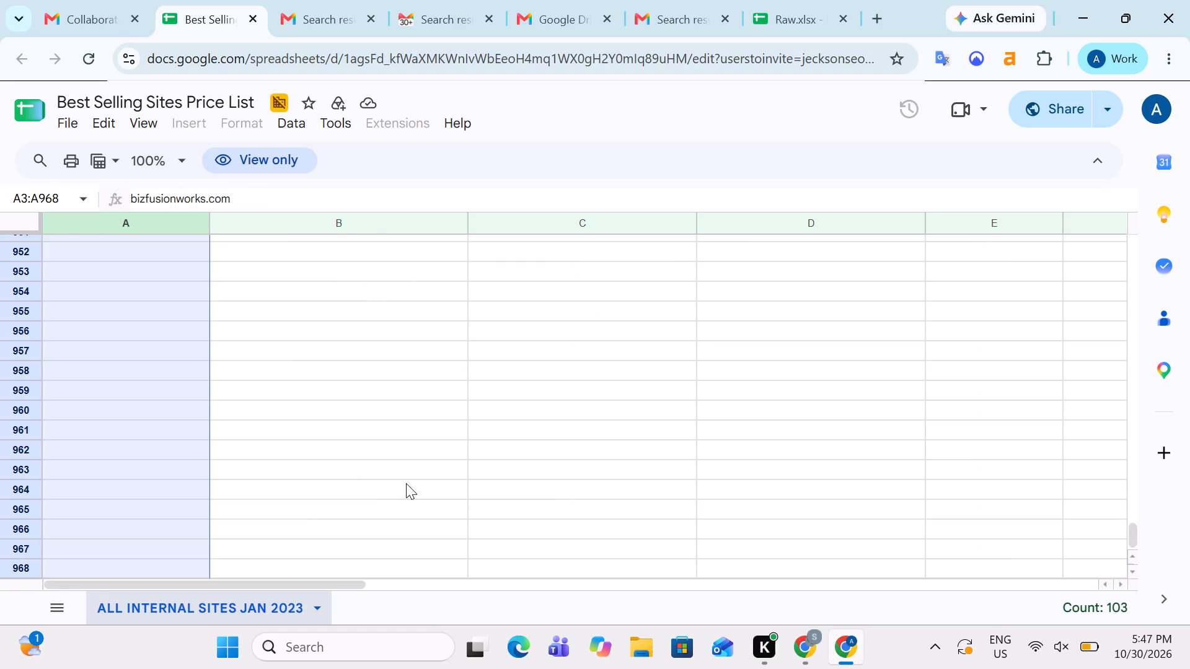
{"action": "key", "text": "ctrl+shift+Up"}
{"action": "key", "text": "Up"}
{"action": "key", "text": "Down"}
{"action": "key", "text": "Right"}
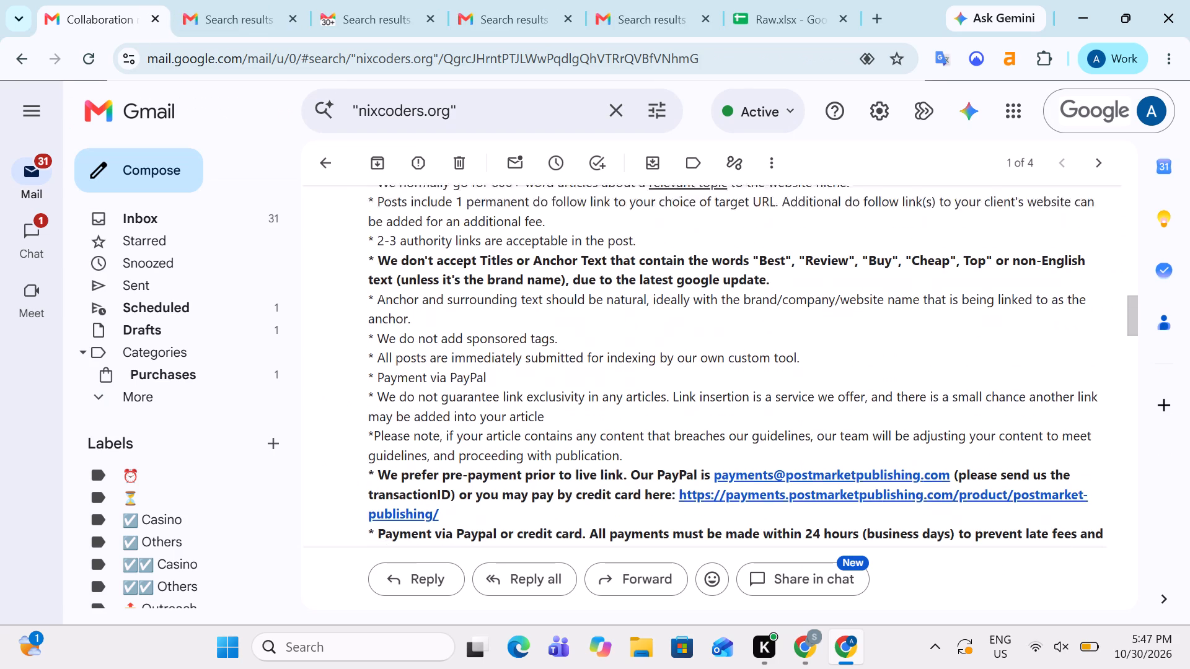
{"action": "scroll", "coordinate": [640, 426], "scroll_direction": "down", "scroll_amount": 2}
{"action": "scroll", "coordinate": [637, 427], "scroll_direction": "up", "scroll_amount": 7}
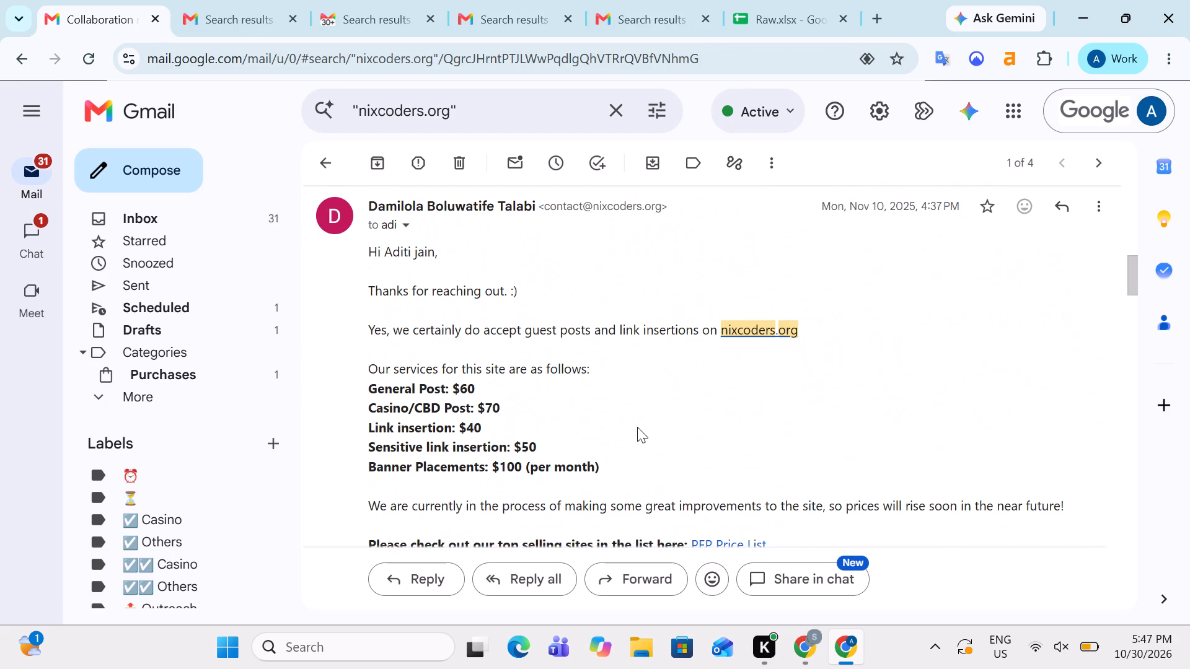
Return to the Raw.xlsx Full List and review row 25 (nixcoders.org) from Website across to Status, Match, New / Updated and Seller Type.
{"action": "left_click", "coordinate": [761, 0]}
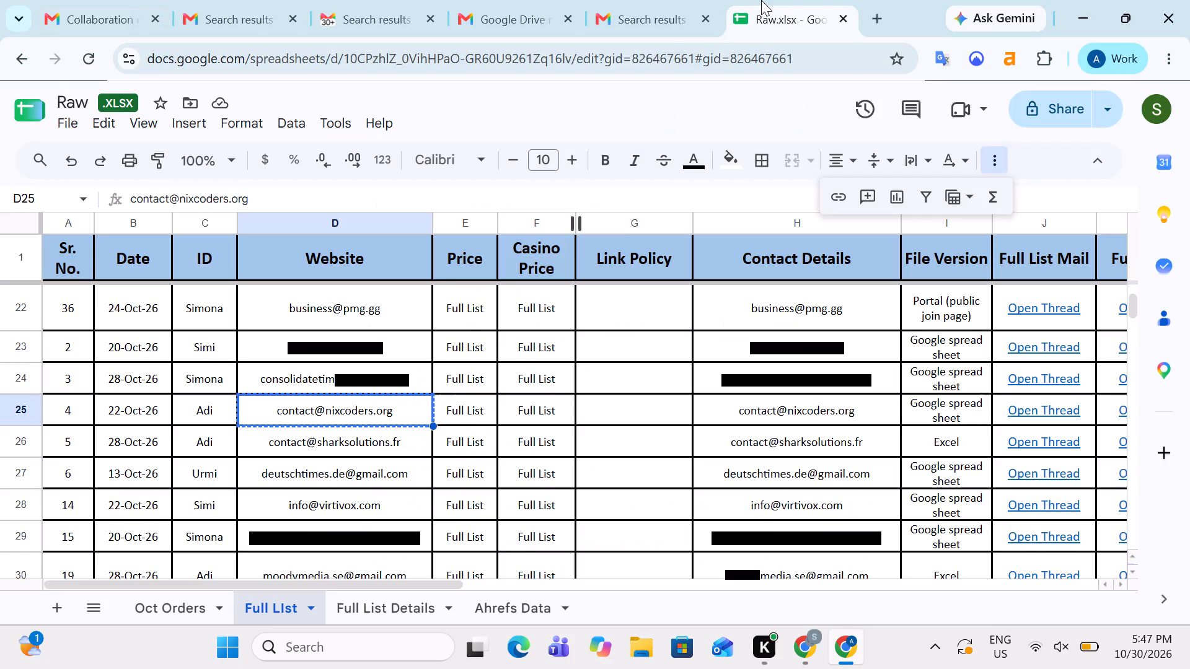
{"action": "key", "text": "Right"}
{"action": "key", "text": "Right"}
{"action": "key", "text": "Right"}
{"action": "key", "text": "Right"}
{"action": "key", "text": "Right"}
{"action": "key", "text": "Right"}
{"action": "key", "text": "Right"}
{"action": "key", "text": "Right"}
{"action": "key", "text": "Right"}
{"action": "key", "text": "Right"}
{"action": "key", "text": "Right"}
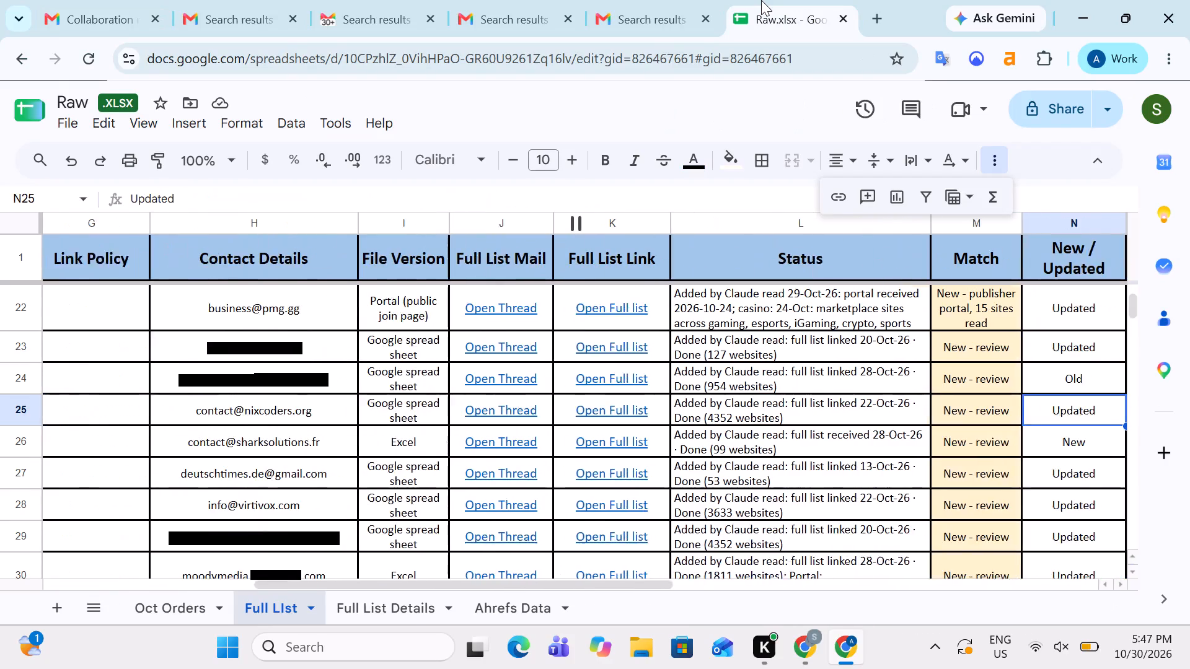
{"action": "key", "text": "Right"}
{"action": "key", "text": "Left"}
{"action": "key", "text": "Left"}
{"action": "key", "text": "Left"}
{"action": "key", "text": "Right"}
{"action": "key", "text": "Right"}
{"action": "key", "text": "Right"}
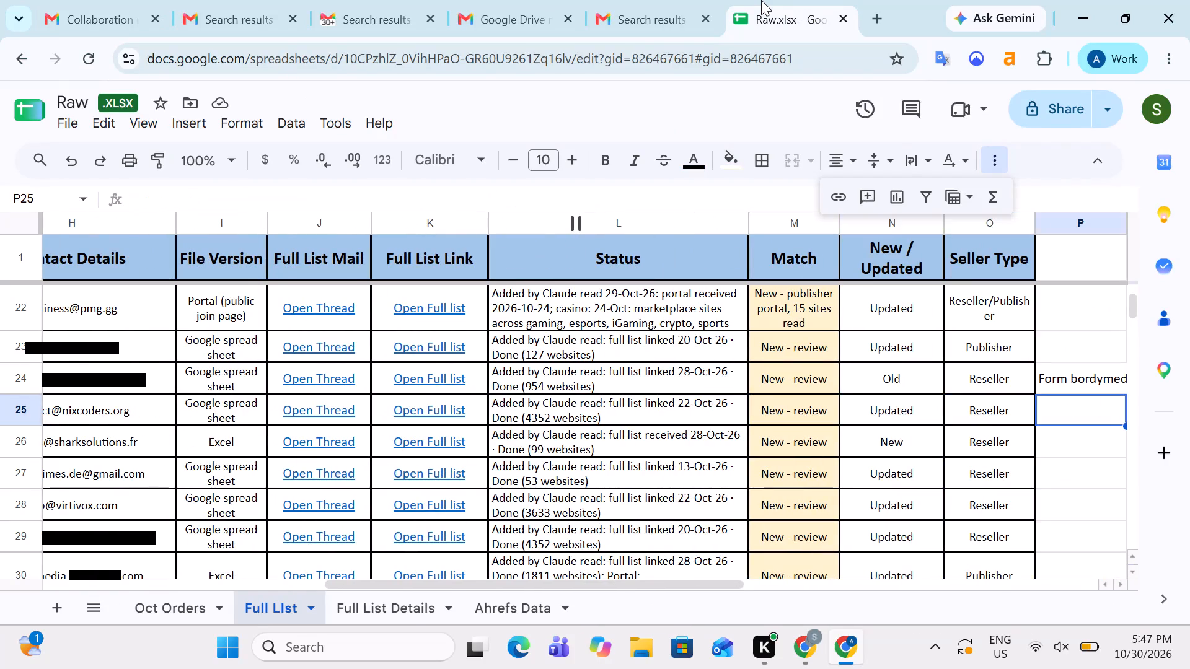
{"action": "key", "text": "Left"}
{"action": "key", "text": "Right"}
{"action": "key", "text": "Left"}
{"action": "key", "text": "Left"}
{"action": "key", "text": "Left"}
{"action": "key", "text": "Left"}
{"action": "key", "text": "Left"}
{"action": "key", "text": "Left"}
{"action": "key", "text": "Left"}
{"action": "key", "text": "Left"}
{"action": "key", "text": "Left"}
{"action": "key", "text": "Left"}
{"action": "key", "text": "Left"}
{"action": "key", "text": "Left"}
{"action": "key", "text": "Left"}
{"action": "key", "text": "Left"}
{"action": "key", "text": "Left"}
{"action": "key", "text": "Left"}
{"action": "key", "text": "Left"}
{"action": "key", "text": "Left"}
{"action": "key", "text": "Left"}
{"action": "key", "text": "Left"}
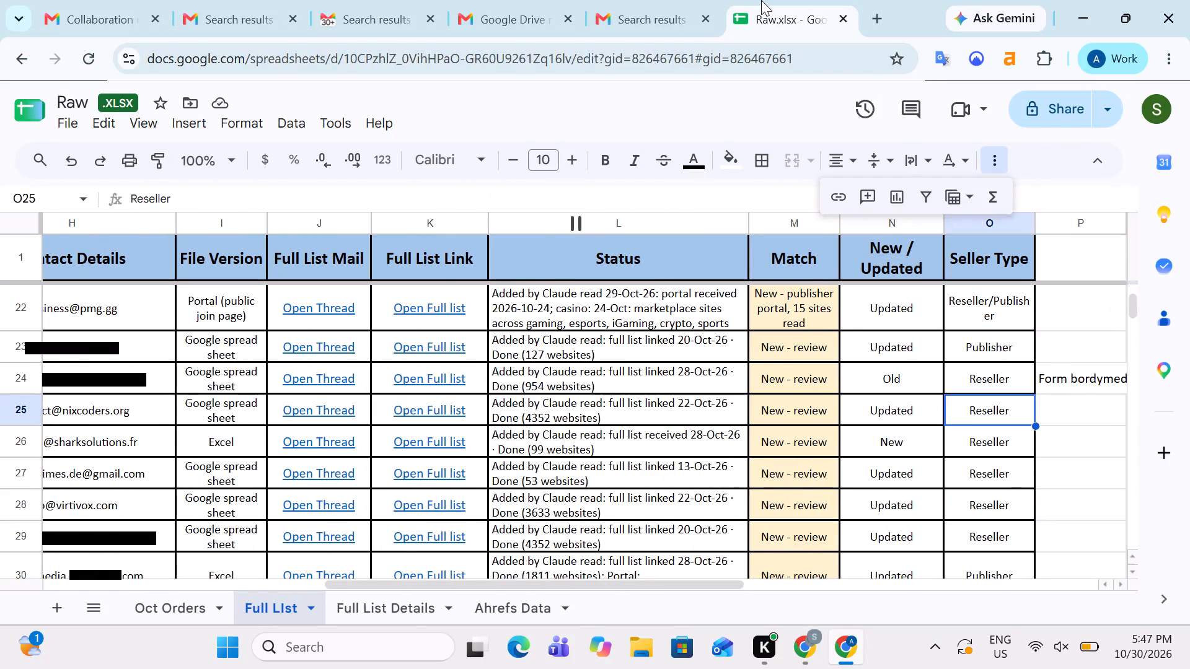
{"action": "key", "text": "Down"}
{"action": "key", "text": "Right"}
{"action": "key", "text": "Right"}
{"action": "key", "text": "Right"}
{"action": "key", "text": "Up"}
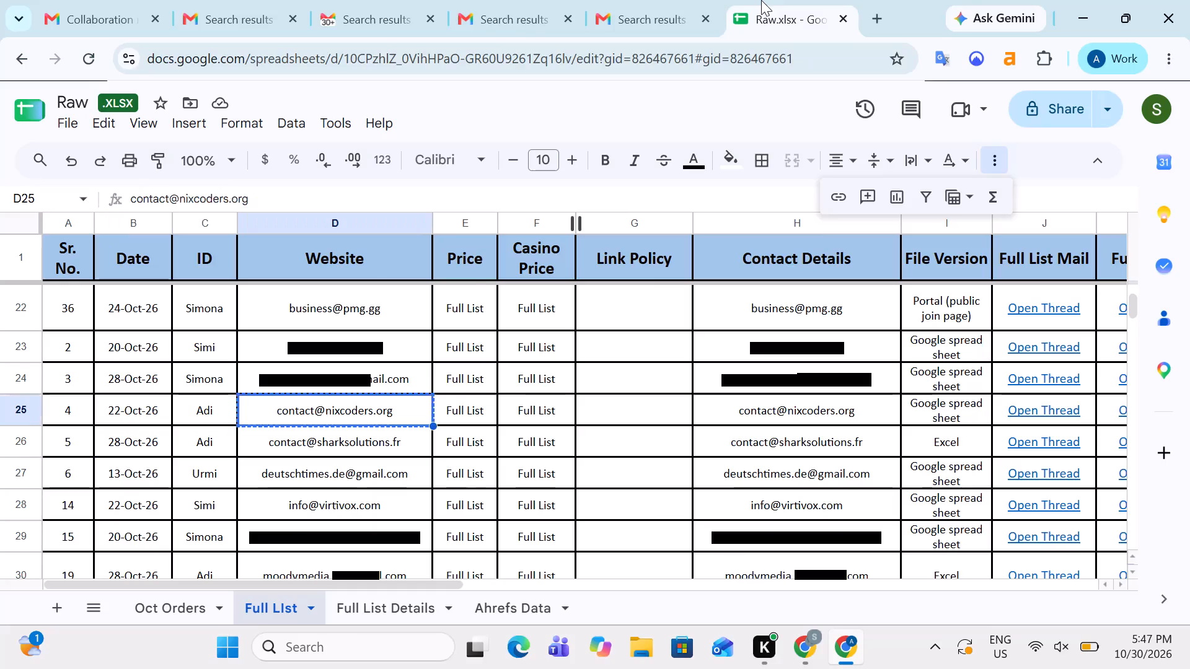
Recheck the nixcoders.org entry in row 25, going across its contact, file version and full list link columns.
{"action": "key", "text": "Right"}
{"action": "key", "text": "Right"}
{"action": "key", "text": "Right"}
{"action": "key", "text": "Right"}
{"action": "key", "text": "Right"}
{"action": "key", "text": "Right"}
{"action": "key", "text": "Right"}
{"action": "key", "text": "Right"}
{"action": "key", "text": "Right"}
{"action": "key", "text": "Left"}
{"action": "key", "text": "Left"}
{"action": "key", "text": "Left"}
{"action": "key", "text": "Left"}
{"action": "key", "text": "Left"}
{"action": "key", "text": "Left"}
{"action": "key", "text": "Left"}
{"action": "key", "text": "Left"}
{"action": "key", "text": "Left"}
{"action": "key", "text": "Left"}
{"action": "key", "text": "Left"}
{"action": "key", "text": "Left"}
{"action": "key", "text": "Left"}
{"action": "key", "text": "Left"}
{"action": "key", "text": "Left"}
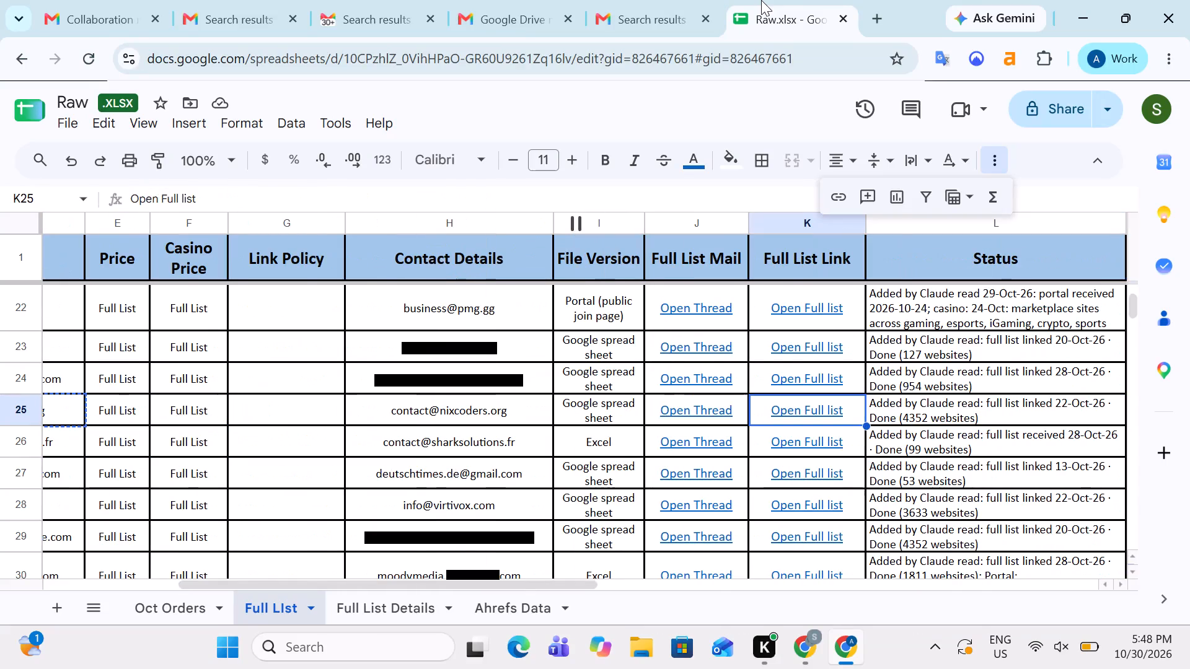
Review the sharksolutions.fr entry in row 26 across its price, link policy, contact and file columns.
{"action": "key", "text": "Down"}
{"action": "key", "text": "Right"}
{"action": "key", "text": "Right"}
{"action": "key", "text": "Right"}
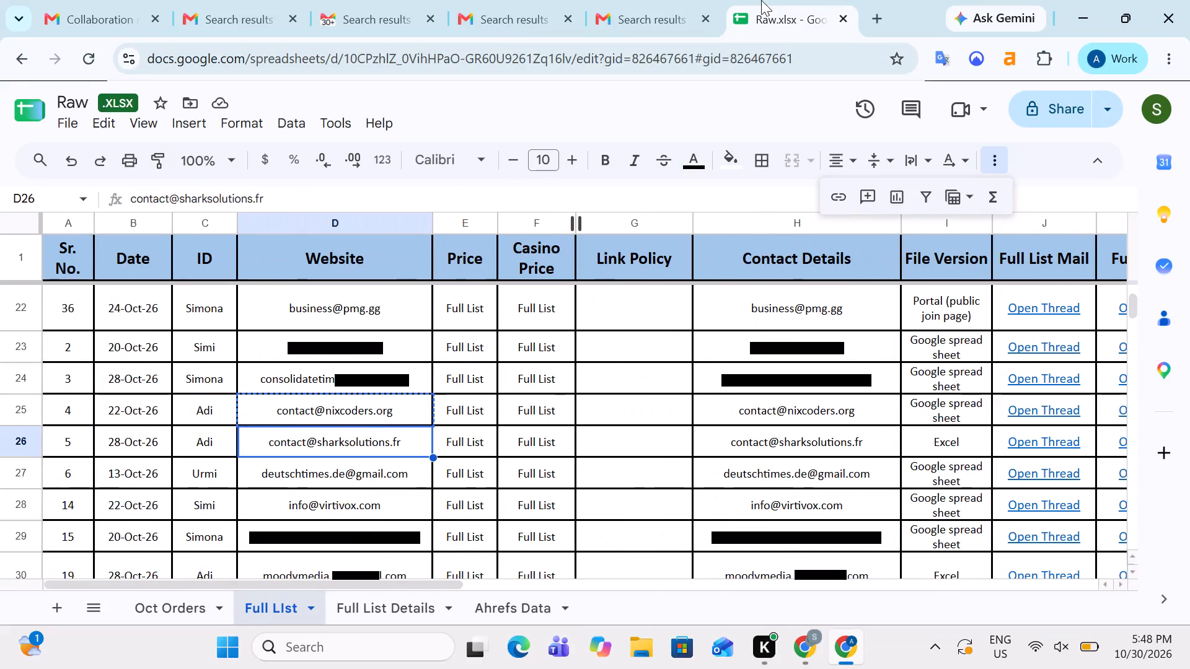
{"action": "key", "text": "Right"}
{"action": "key", "text": "Right"}
{"action": "key", "text": "Right"}
{"action": "key", "text": "Right"}
{"action": "key", "text": "Right"}
{"action": "key", "text": "Right"}
{"action": "key", "text": "Left"}
{"action": "key", "text": "Left"}
{"action": "key", "text": "Left"}
{"action": "key", "text": "Left"}
{"action": "key", "text": "Left"}
{"action": "key", "text": "Left"}
{"action": "key", "text": "Left"}
{"action": "key", "text": "Left"}
{"action": "key", "text": "Left"}
{"action": "key", "text": "Left"}
{"action": "key", "text": "Left"}
{"action": "key", "text": "Left"}
{"action": "key", "text": "Left"}
{"action": "key", "text": "Left"}
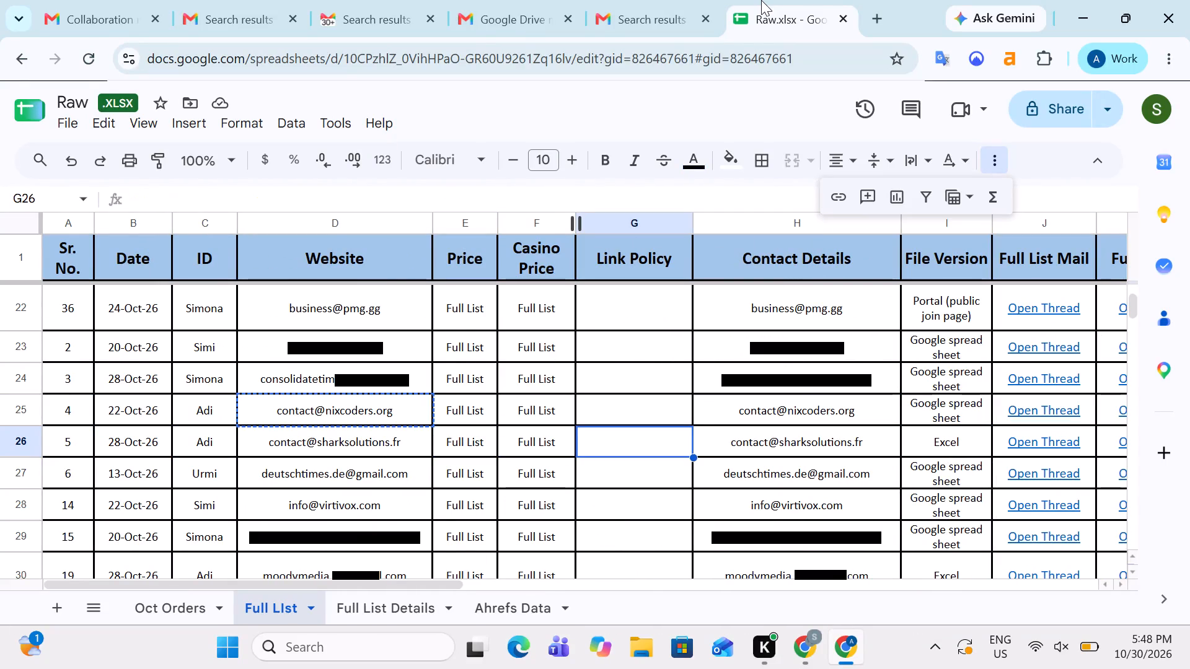
{"action": "key", "text": "Right"}
{"action": "key", "text": "Right"}
{"action": "key", "text": "Right"}
{"action": "key", "text": "ctrl+c"}
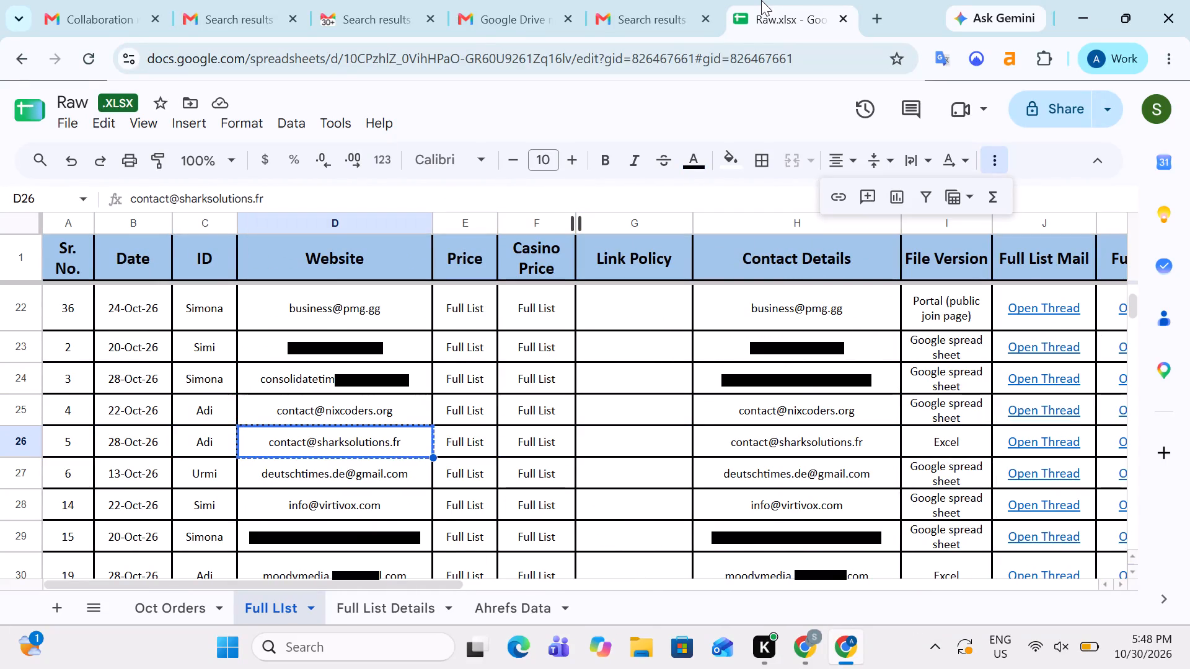
{"action": "key", "text": "alt+Tab"}
{"action": "key", "text": "alt+Tab"}
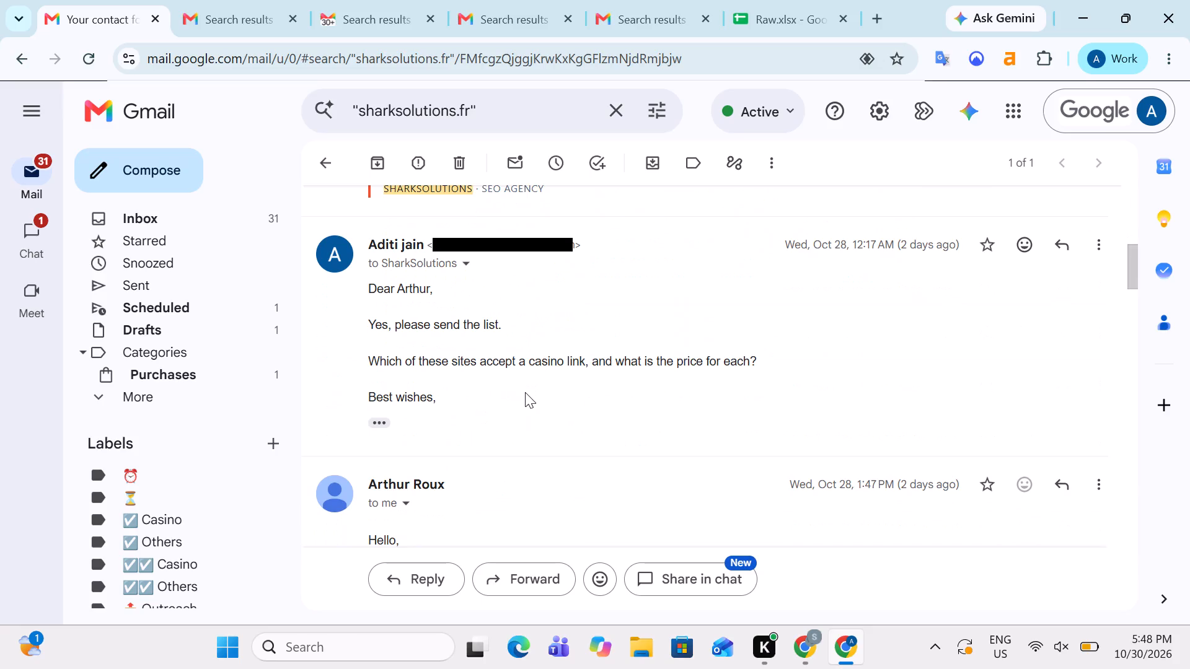
Read the sharksolutions.fr email thread, examining the casino and poker website offer, its per-article pricing and the opening message.
{"action": "scroll", "coordinate": [525, 392], "scroll_direction": "down", "scroll_amount": 1}
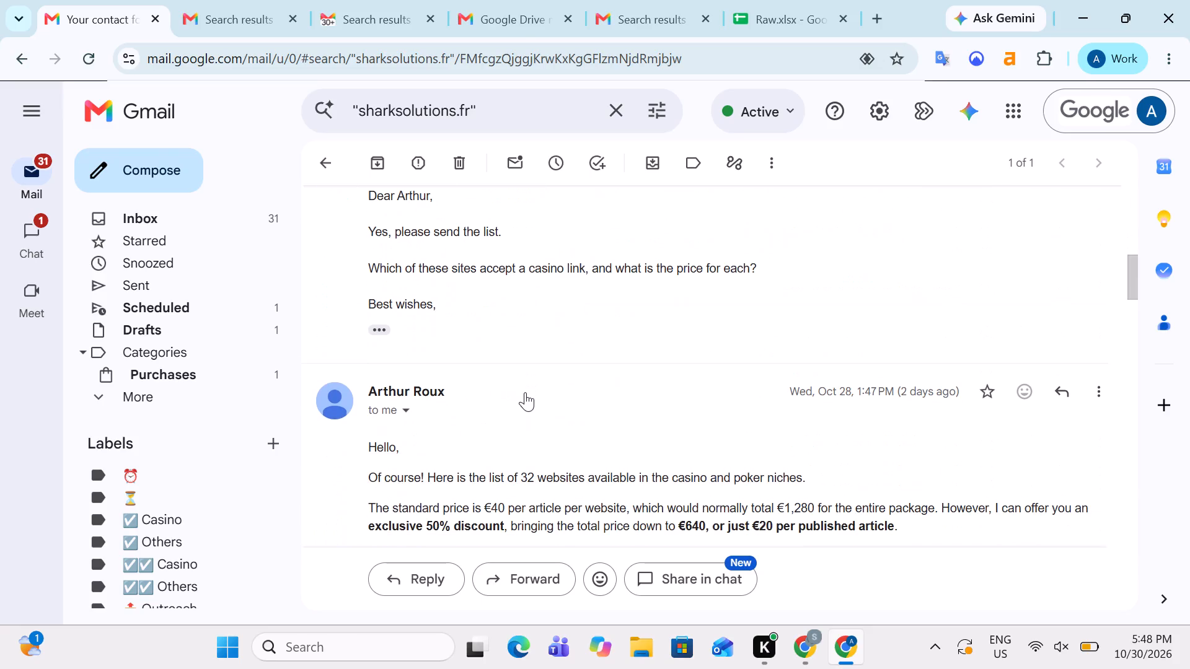
{"action": "scroll", "coordinate": [525, 392], "scroll_direction": "down", "scroll_amount": 3}
{"action": "scroll", "coordinate": [525, 392], "scroll_direction": "up", "scroll_amount": 2}
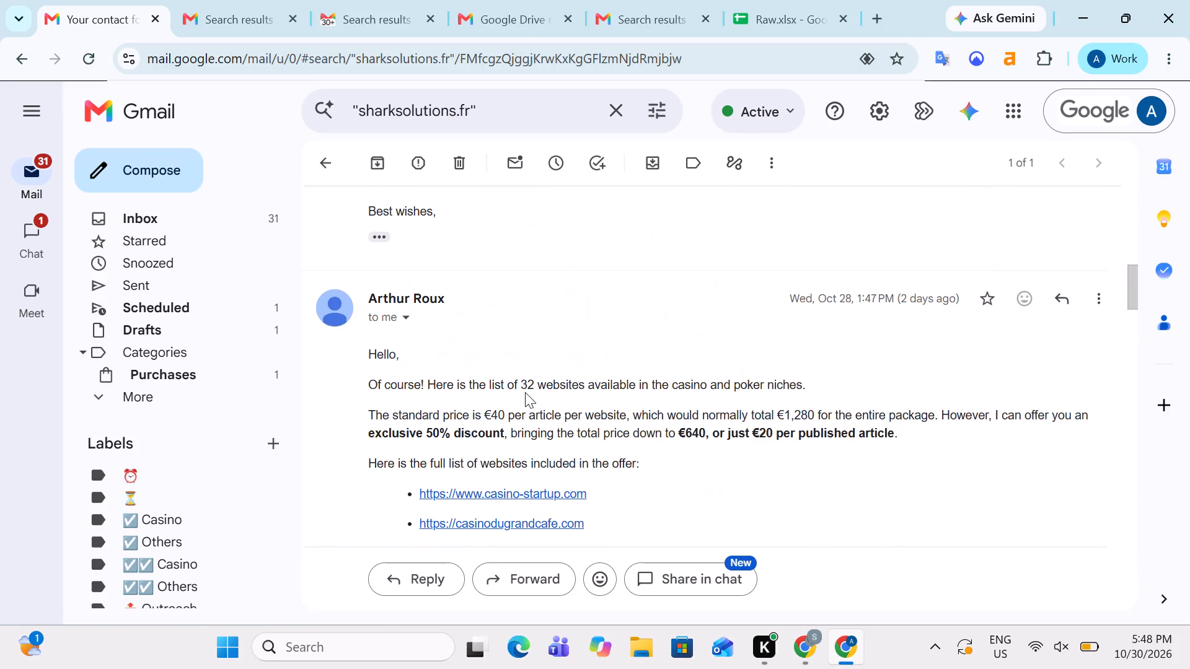
{"action": "scroll", "coordinate": [525, 392], "scroll_direction": "up", "scroll_amount": 11}
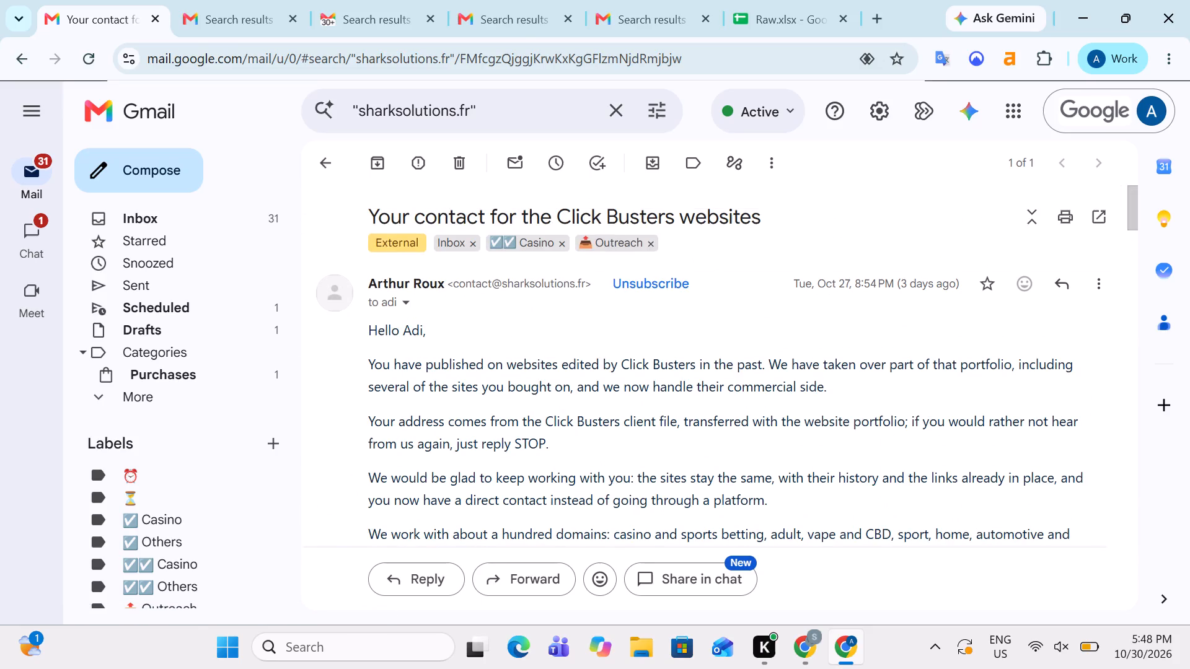